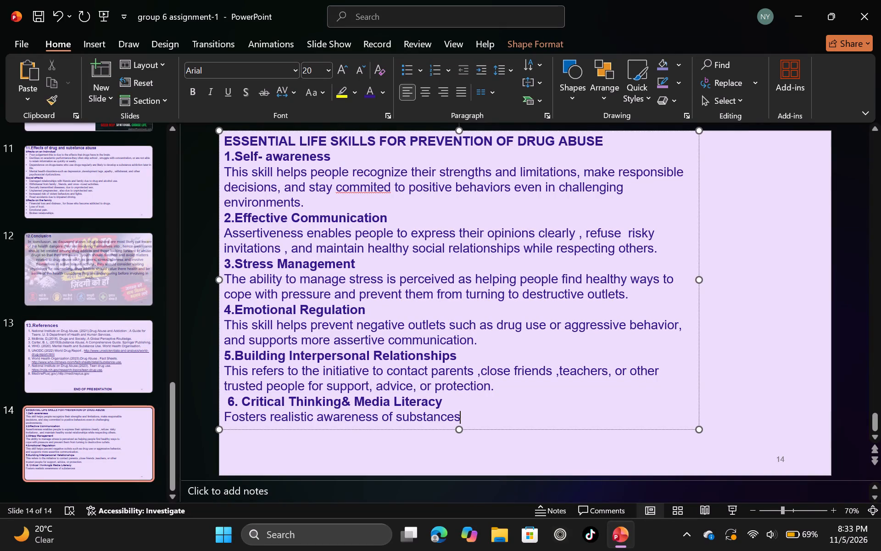
Complete the Critical Thinking & Media Literacy description as "Fosters realistic awareness of substance risks while filtering out social media glamorization and misinformation.".
key("BackSpace")
key("space")
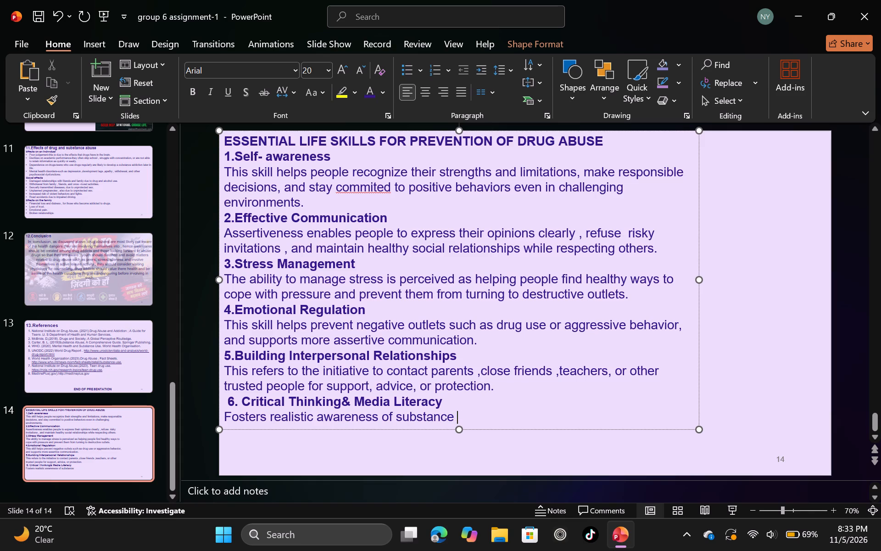
key("r")
type("isks")
key("space")
type("while filtering")
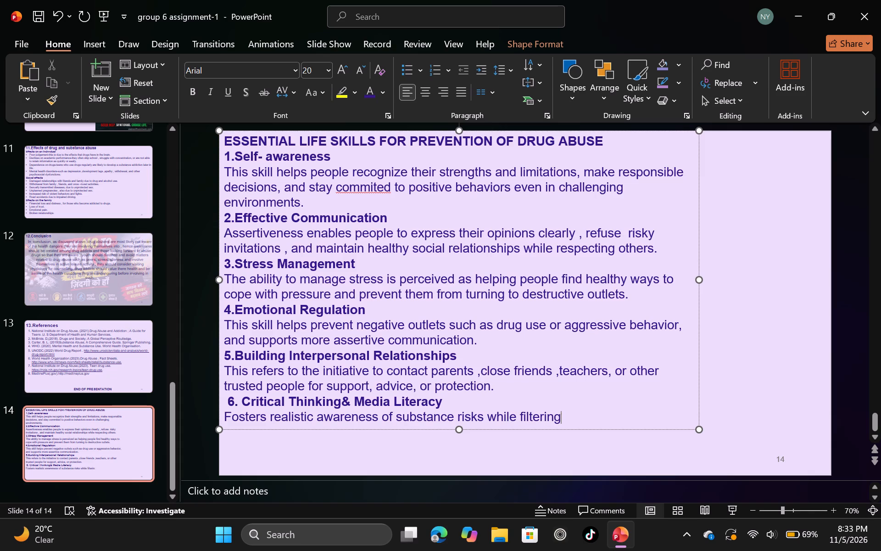
key("space")
type("out social")
key("space")
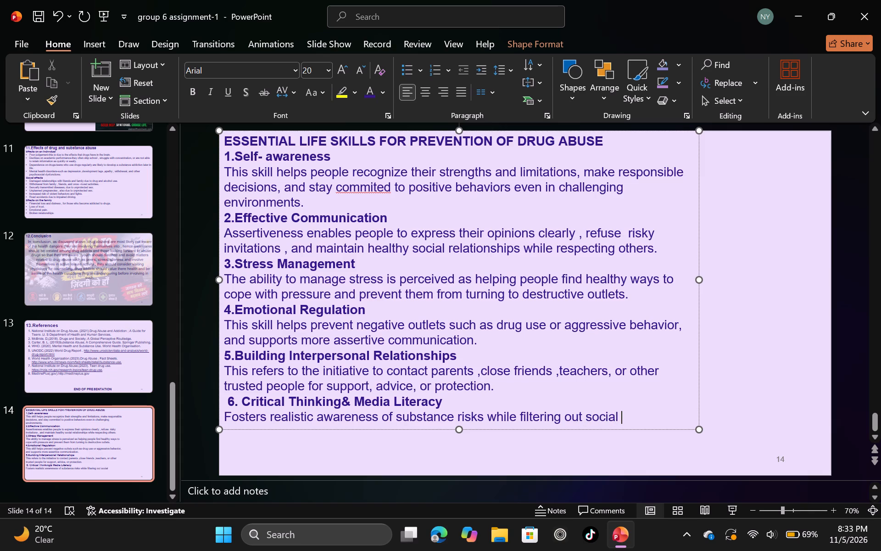
type("med")
type("ia")
key("space")
type("glamor")
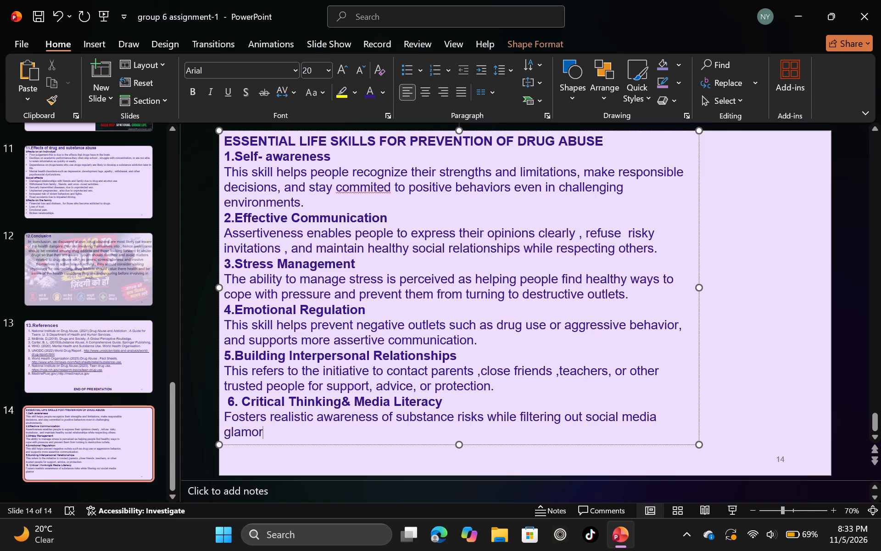
key("i")
type("zation")
key("space")
type("and")
key("space")
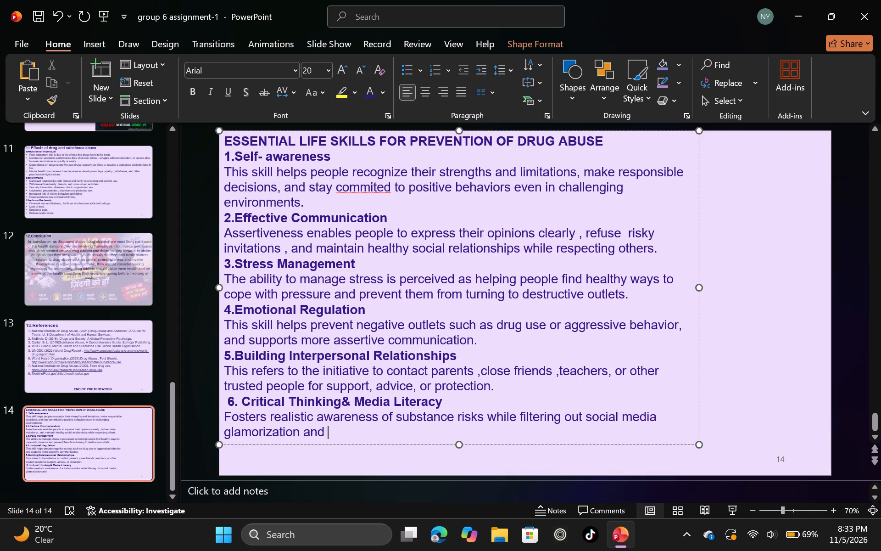
type("misinf")
type("or")
key("m")
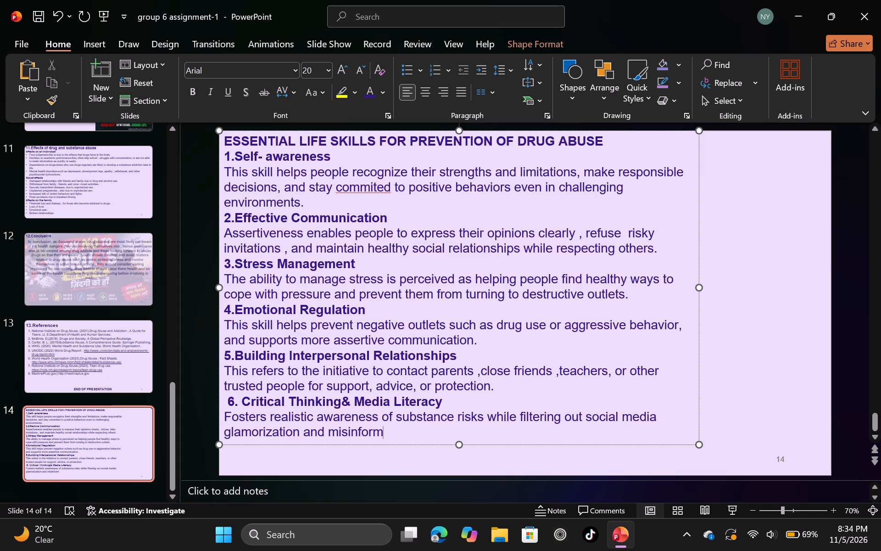
type("ation")
key("period")
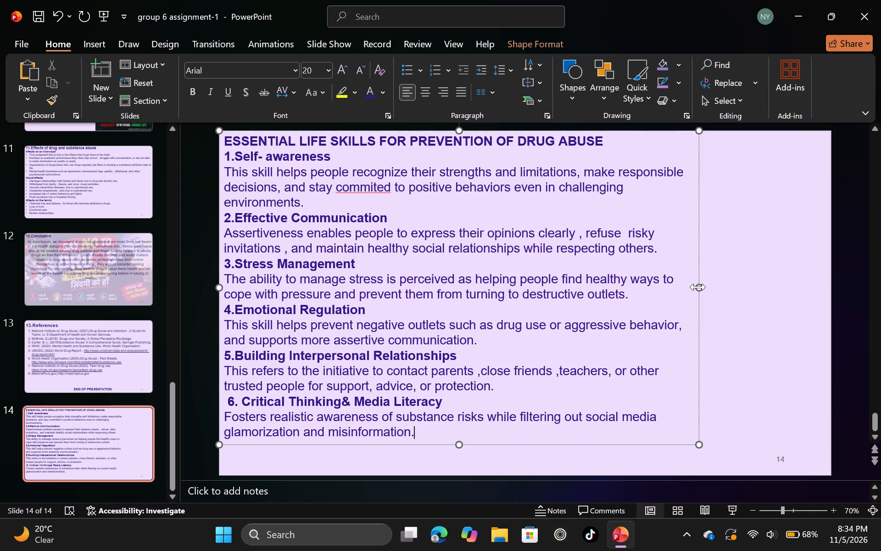
Widen the life skills text box on slide 14 so that it reaches the slide's right edge.
left_click_drag(698, 287, 806, 306)
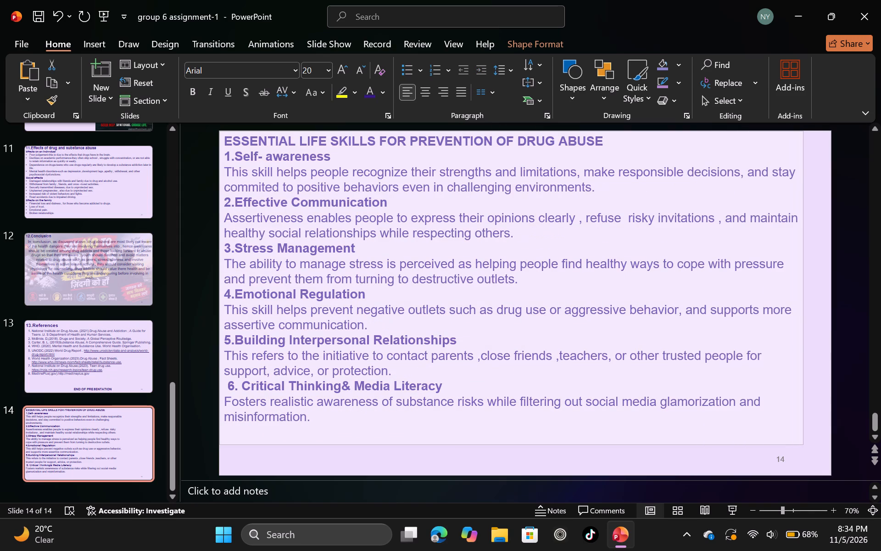
left_click_drag(806, 306, 831, 307)
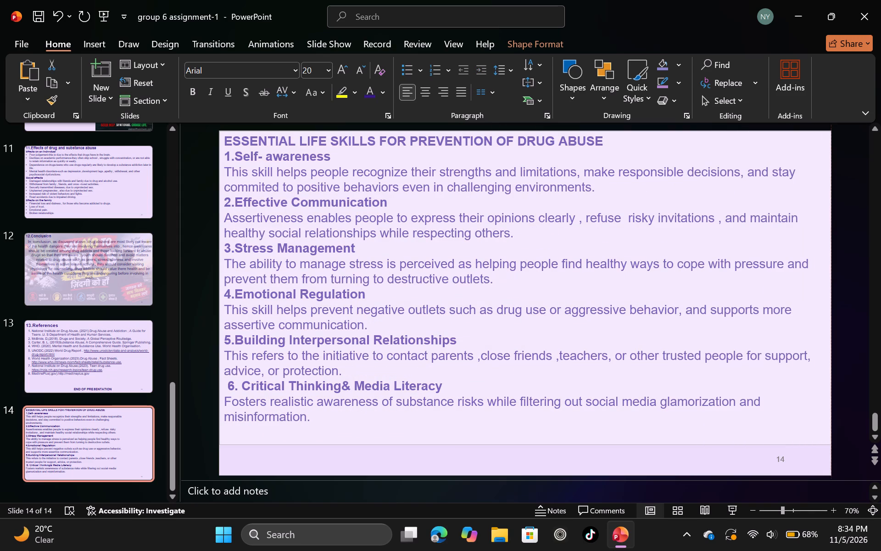
left_click_drag(831, 307, 831, 309)
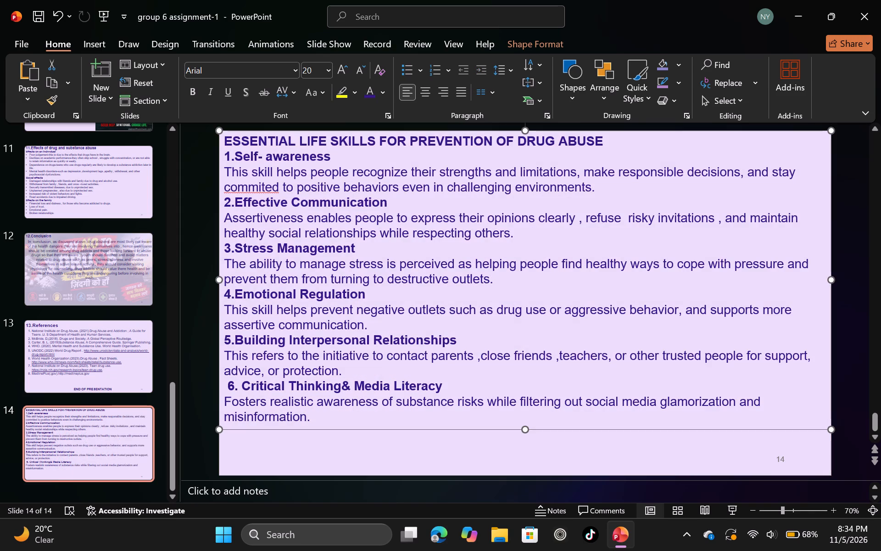
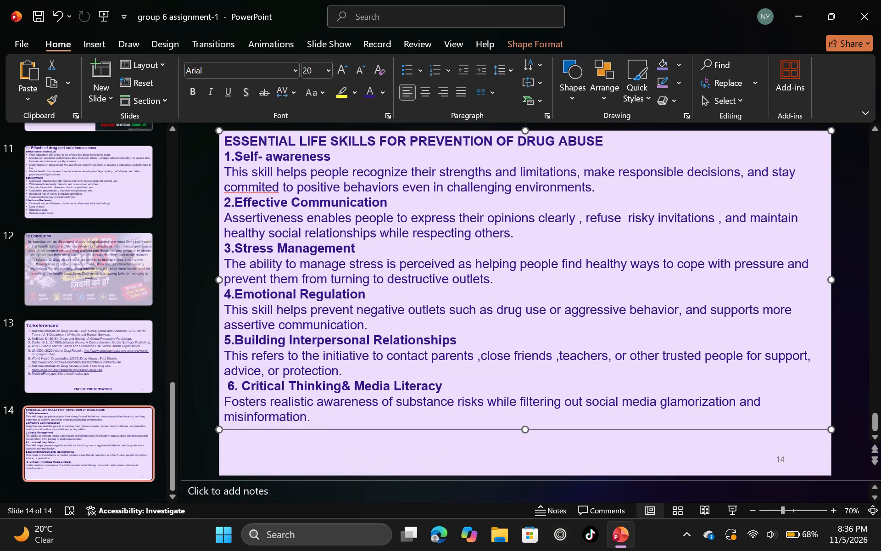
Add the bold heading "7.Problem-solving &Goal setting" on a new line below the Critical Thinking & Media Literacy description, followed by a new line.
left_click(309, 417)
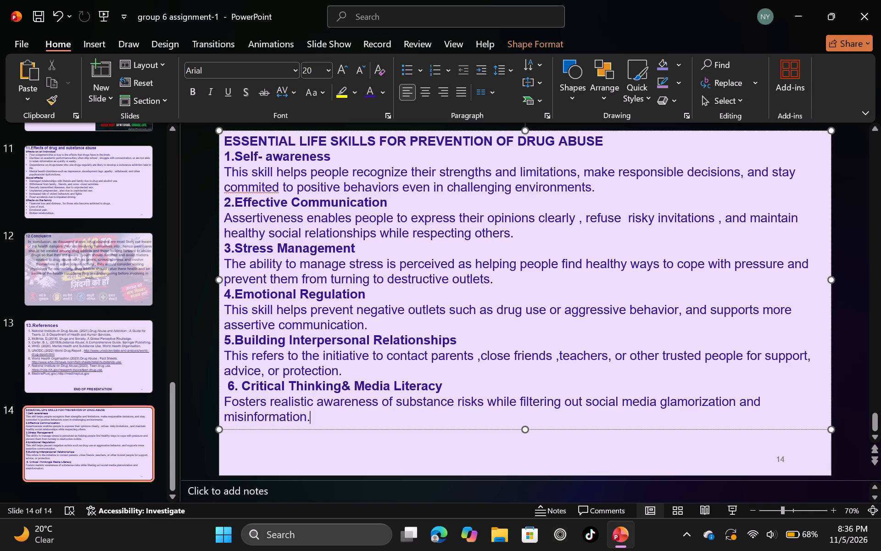
key("Return")
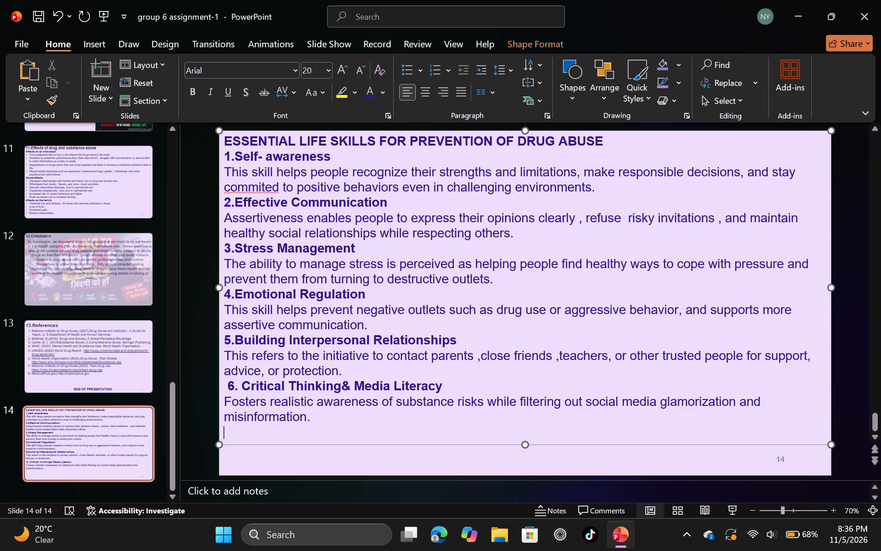
left_click(195, 101)
left_click(196, 96)
key("7")
key("period")
key("p")
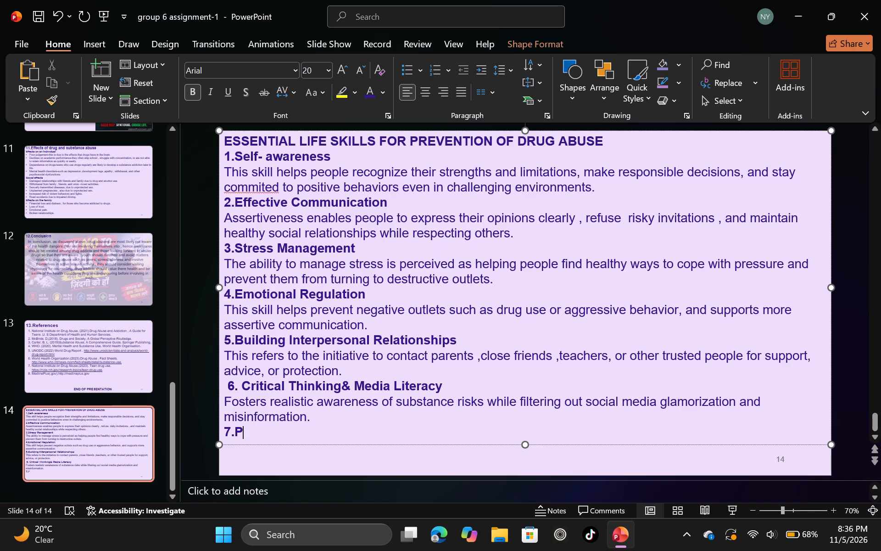
type("roblem")
key("minus")
type("sol")
type("ving")
key("space")
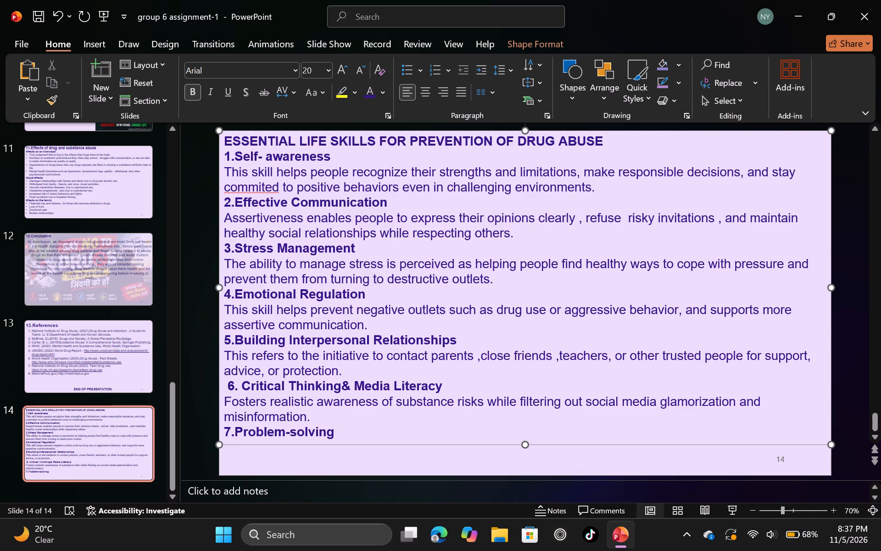
key("shift+ampersand")
key("g")
type("oal")
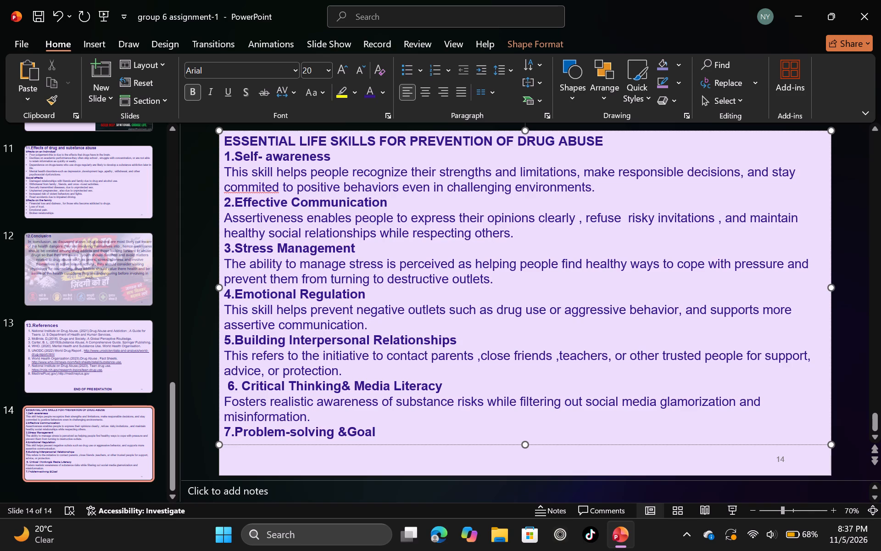
key("space")
type("setting")
key("space")
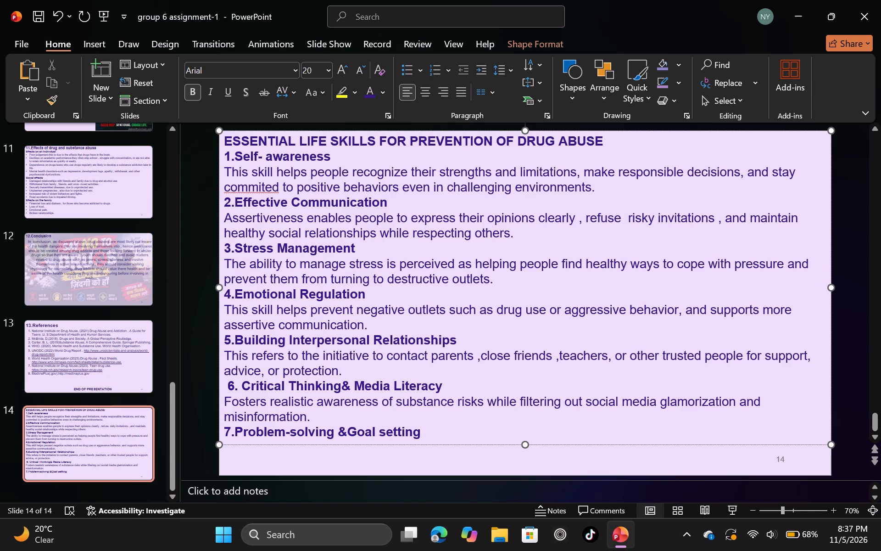
key("Return")
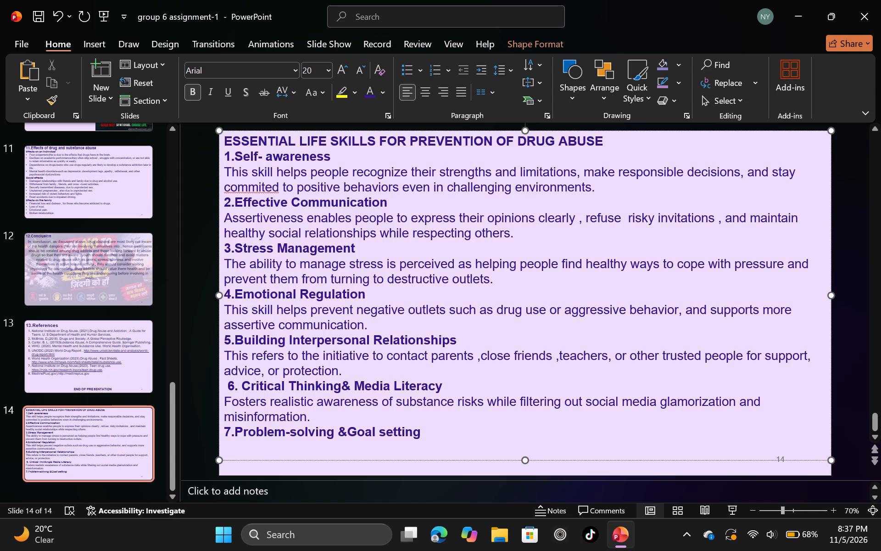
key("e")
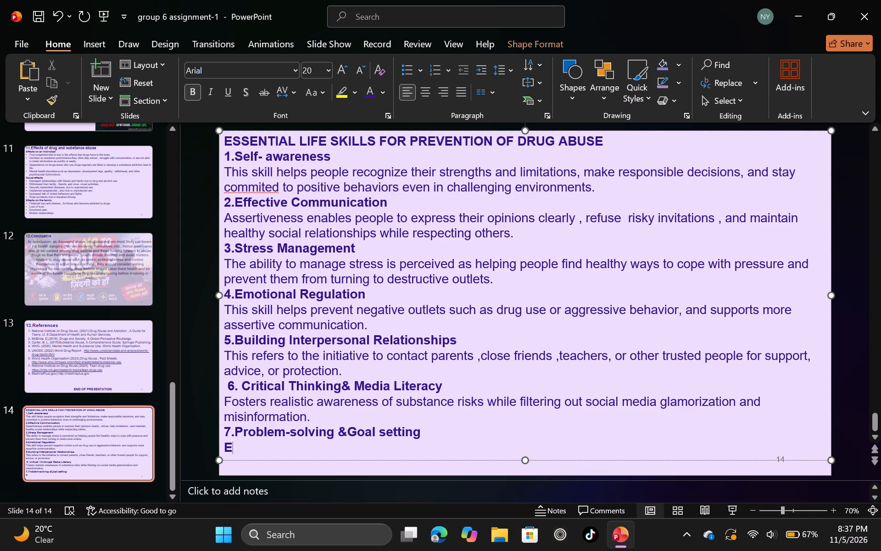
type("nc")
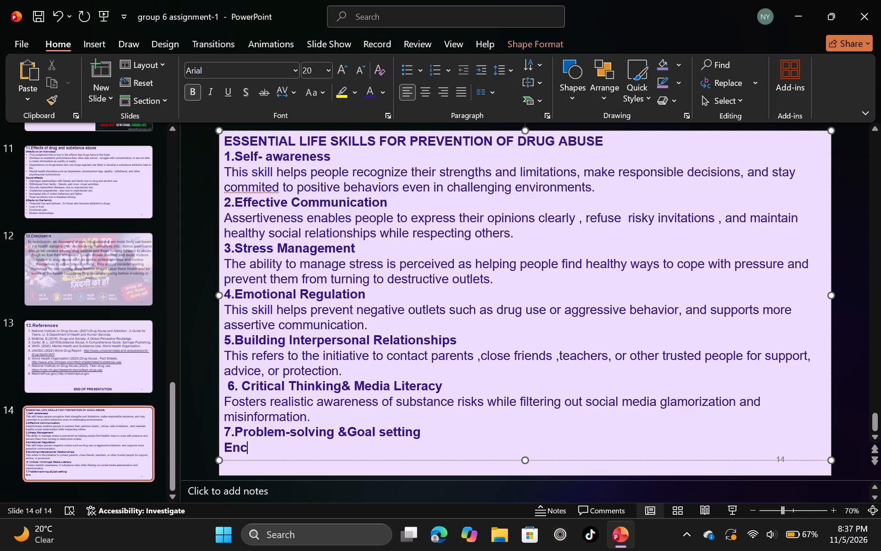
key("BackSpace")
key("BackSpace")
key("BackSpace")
Begin the description under heading 7 in non-bold text with "Encourages long0-term personal goals,".
left_click(193, 95)
key("e")
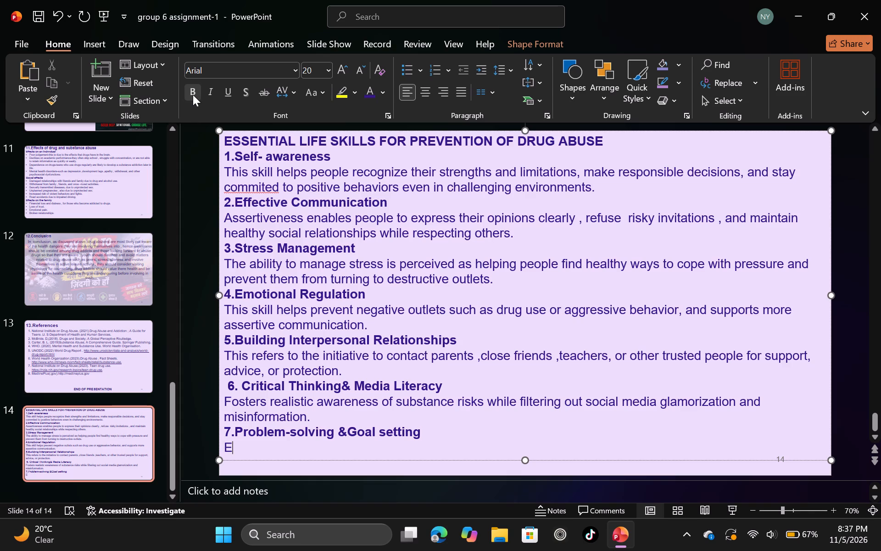
type("nc")
type("ourage")
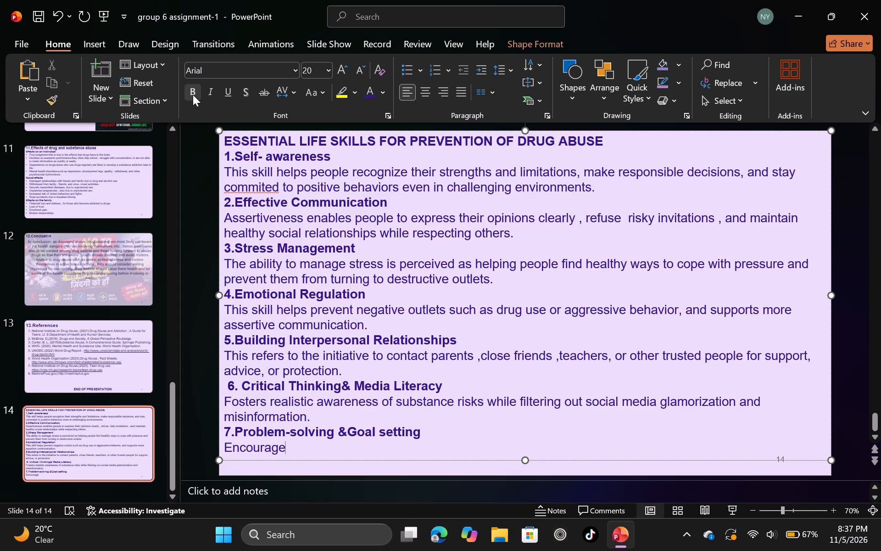
key("s")
key("space")
type("long")
key("0")
type("-term")
key("space")
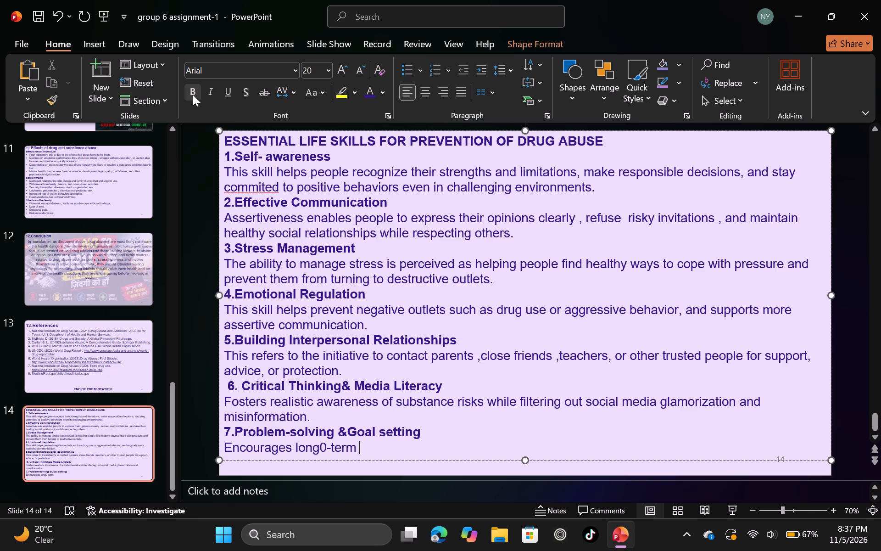
type("personal")
key("space")
type("goals")
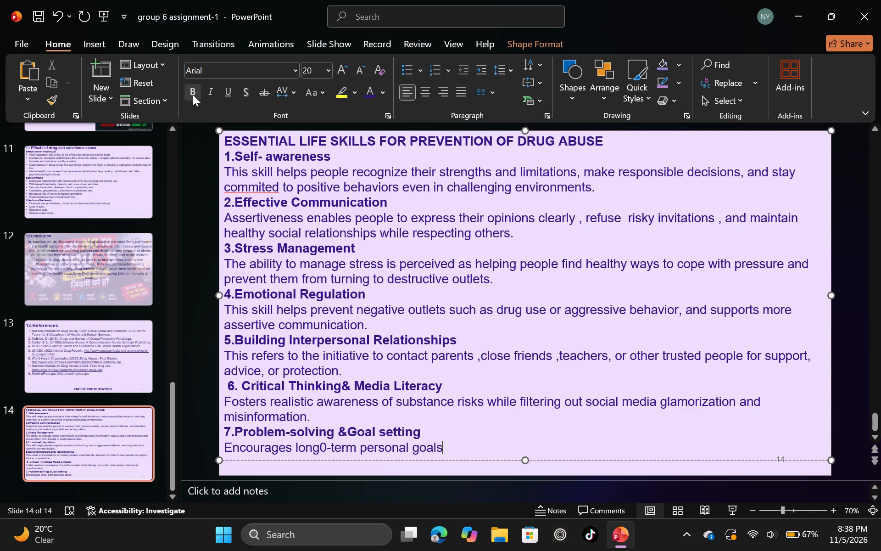
key("period")
key("BackSpace")
key("comma")
Continue the Problem-solving & Goal setting description after "personal goals," with "structured decision –making , and".
key("s")
key("BackSpace")
key("space")
type("tructured")
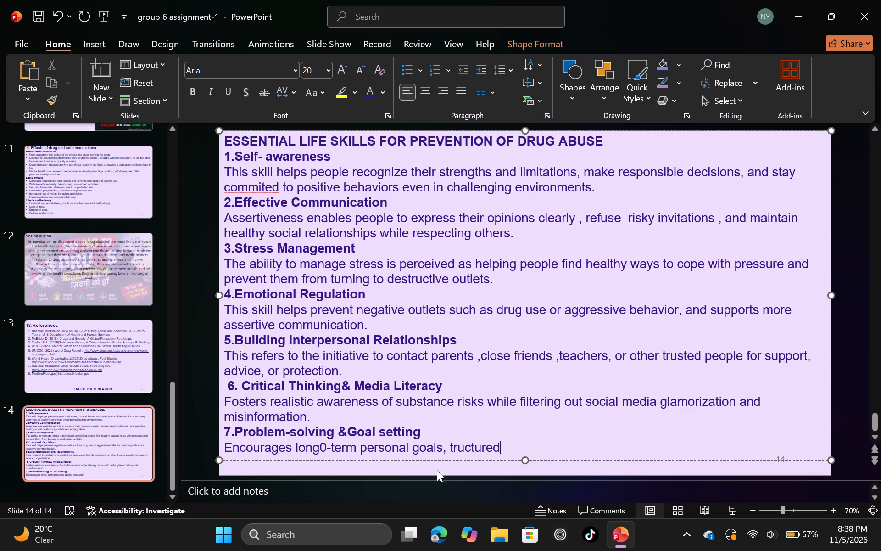
left_click(449, 447)
key("s")
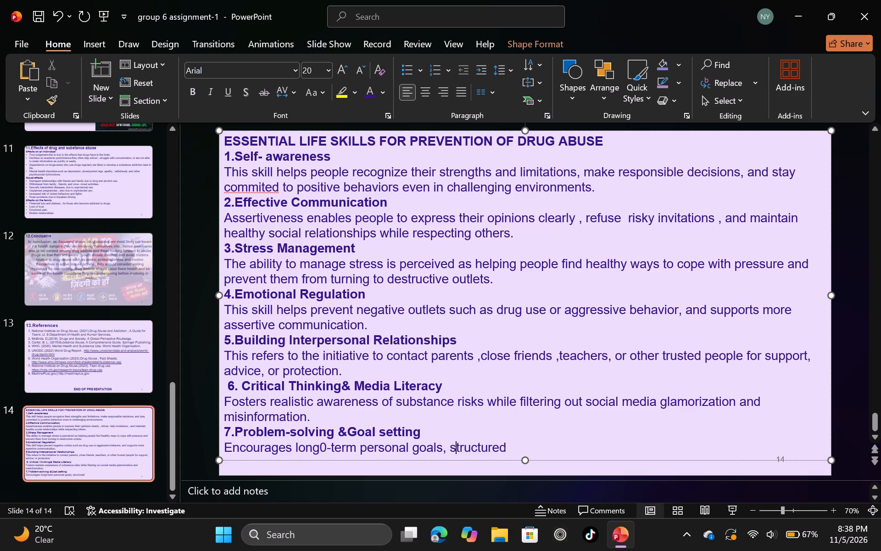
left_click(509, 447)
key("comma")
key("space")
key("d")
key("BackSpace")
key("BackSpace")
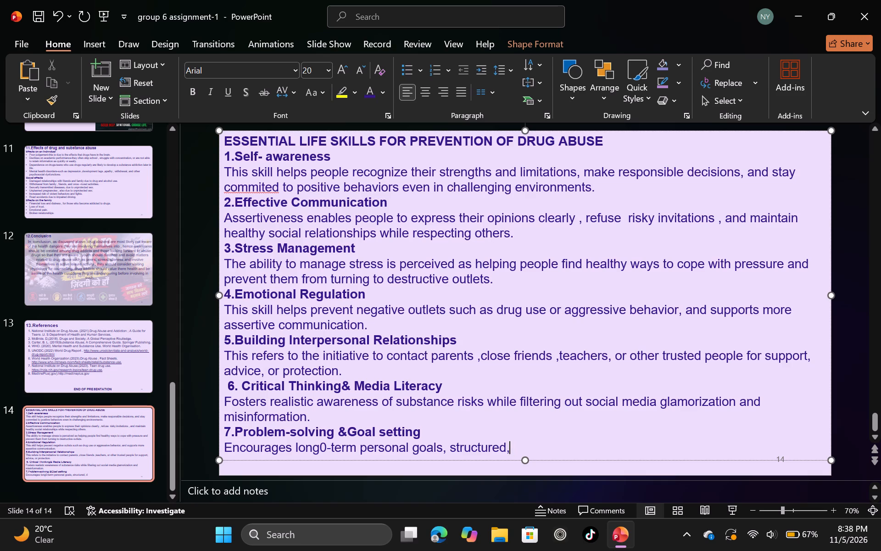
key("BackSpace")
key("space")
type("decision -makung")
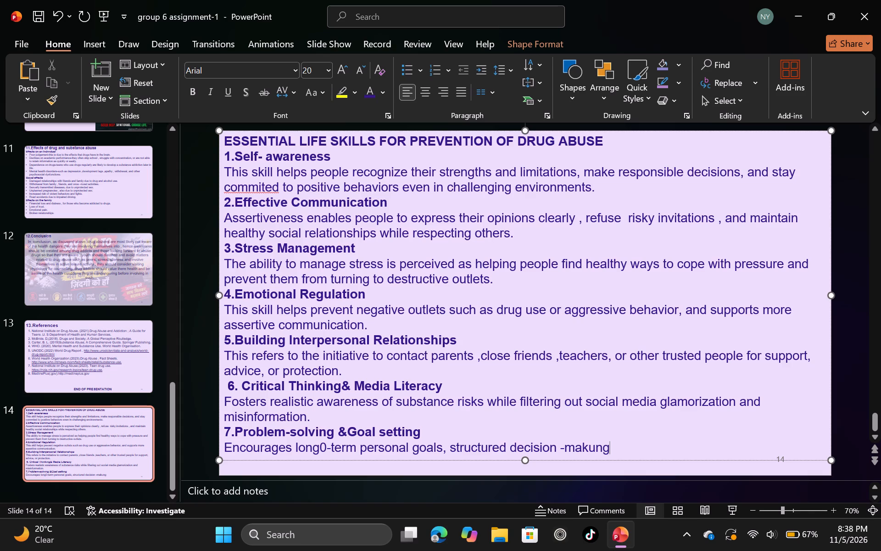
key("space")
type(", and")
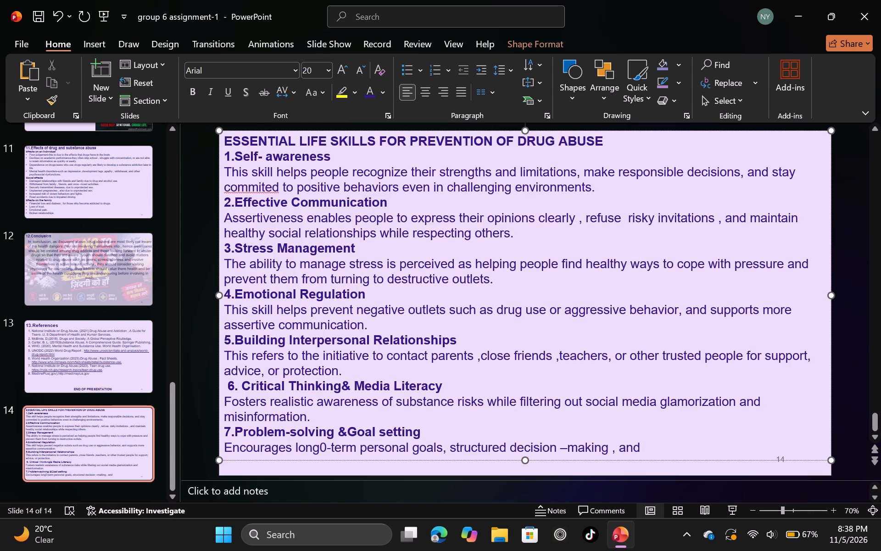
Finish the Problem-solving & Goal setting description with "constructive responses to life changes.".
key("space")
type("constructive")
key("space")
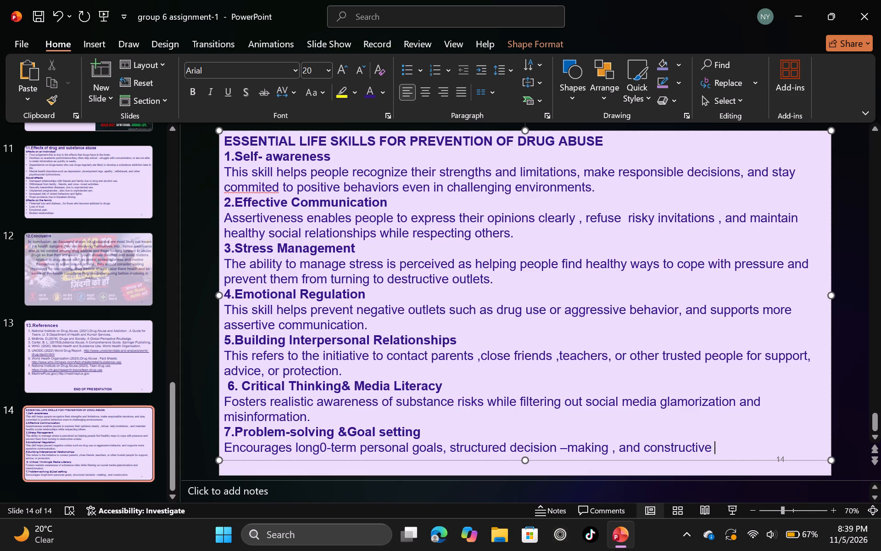
type("res")
type("ponses")
key("space")
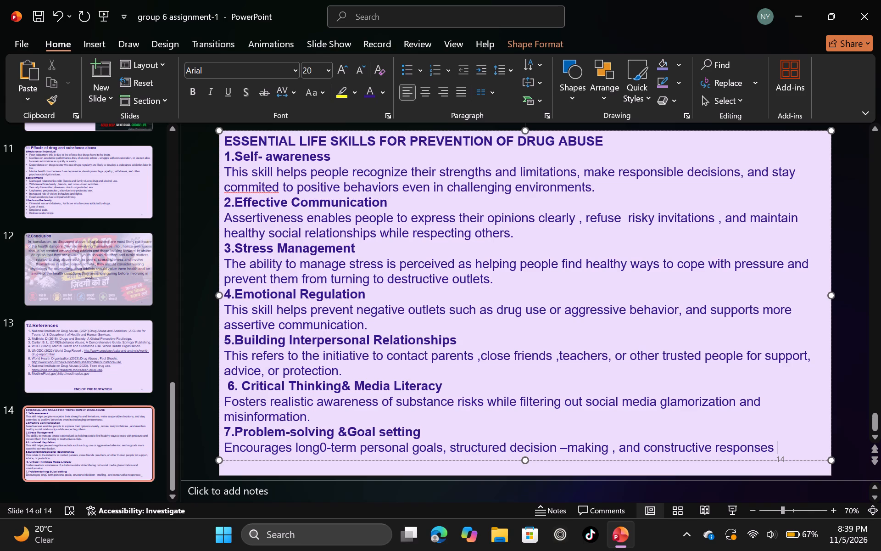
type("to life chan")
type("ges")
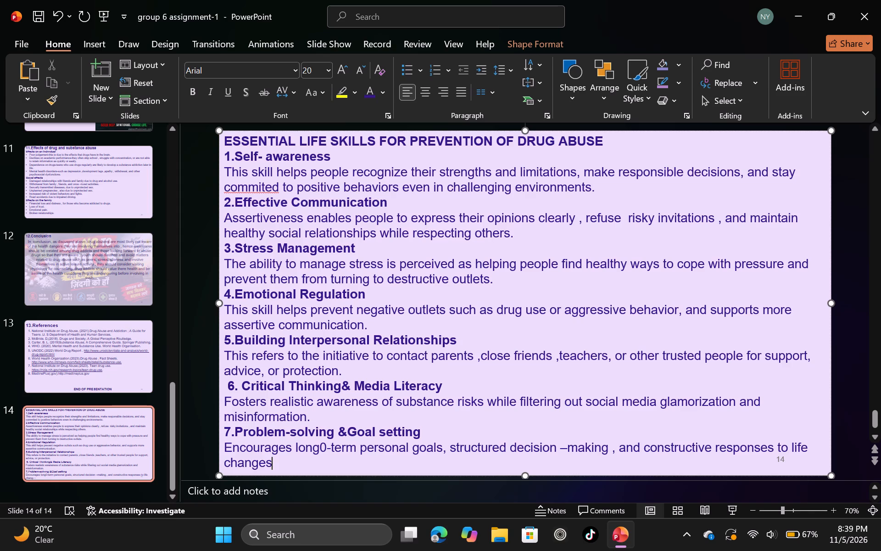
key("period")
left_click(852, 424)
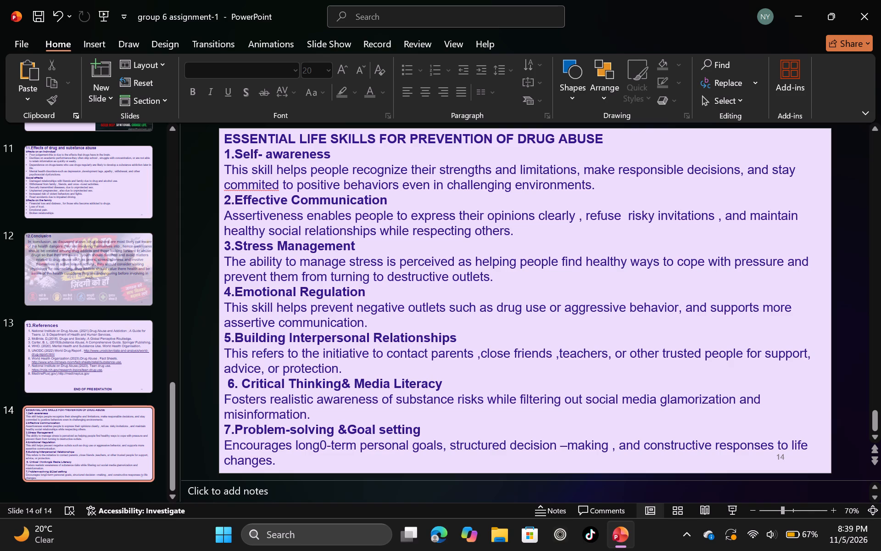
Move the essential life skills slide from the end of the presentation to between the drug abuse effects slide and the Conclusion slide.
left_click(139, 273)
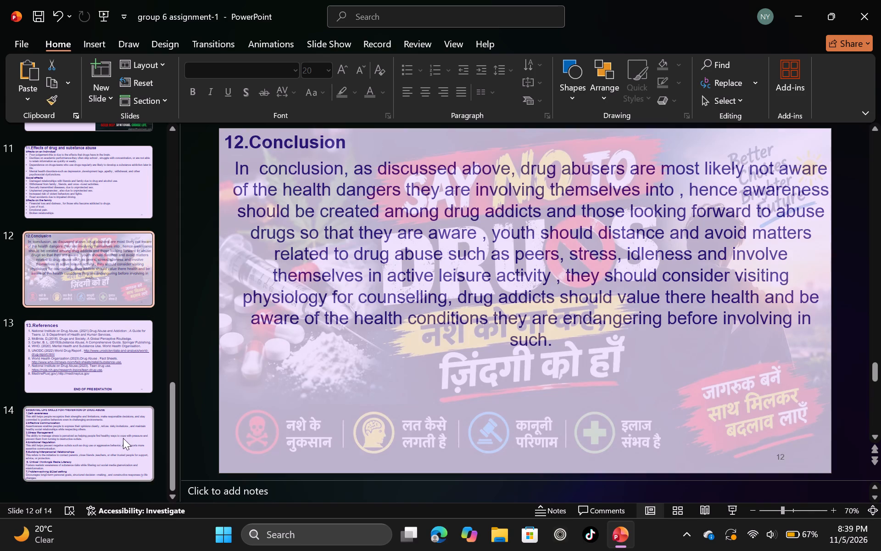
left_click(122, 436)
left_click(122, 436)
left_click_drag(122, 436, 163, 326)
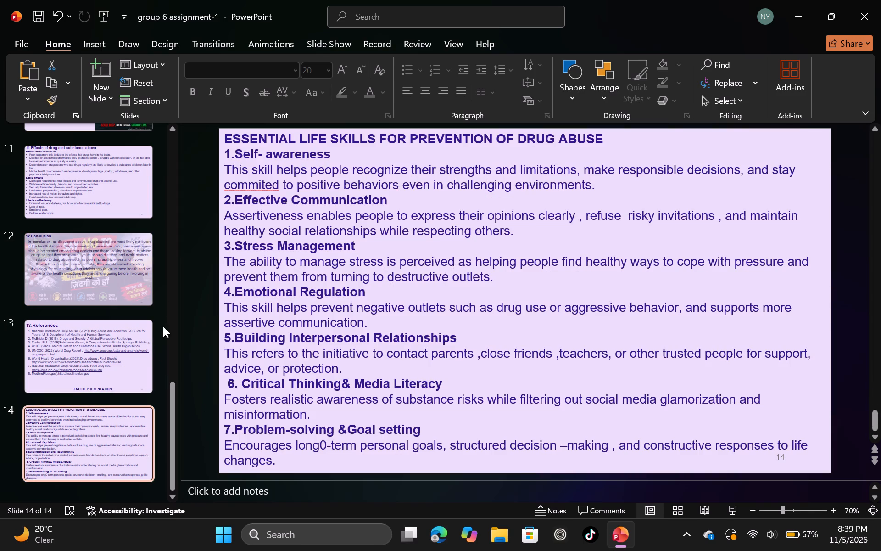
left_click_drag(163, 326, 148, 214)
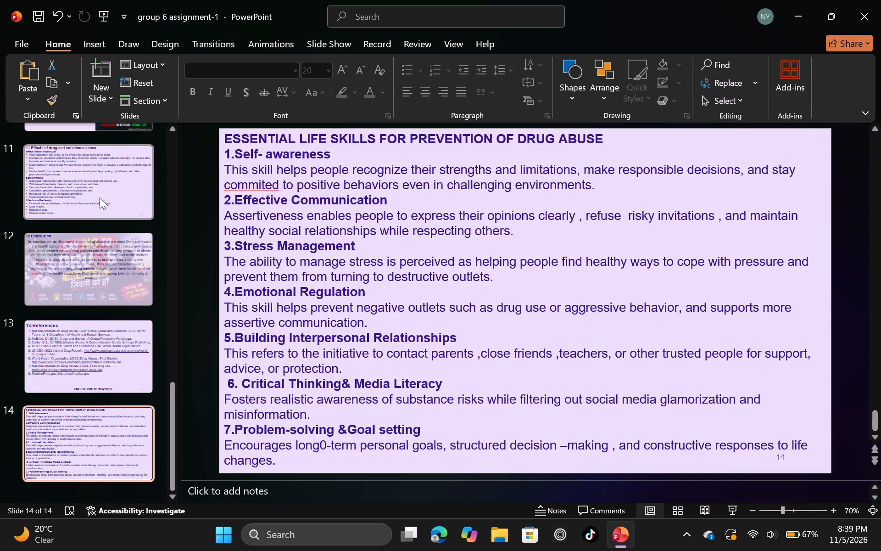
left_click(85, 220)
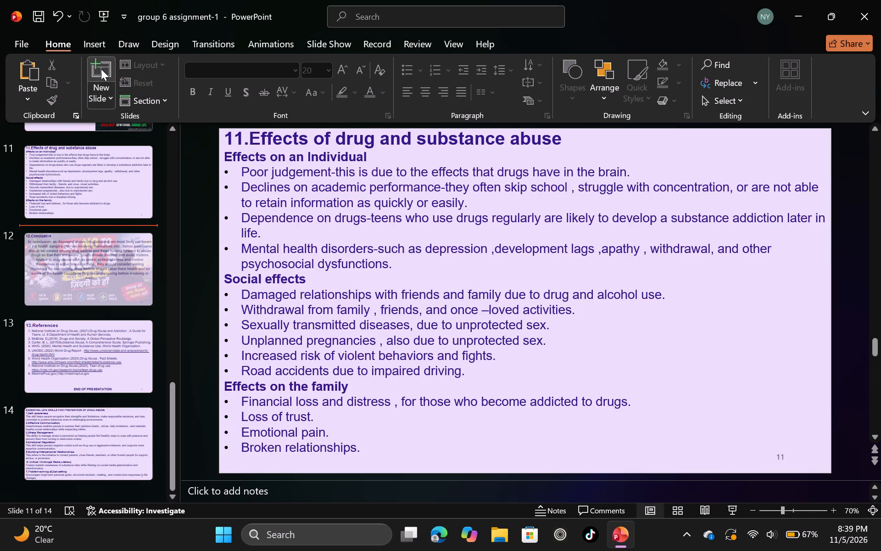
double_click(117, 421)
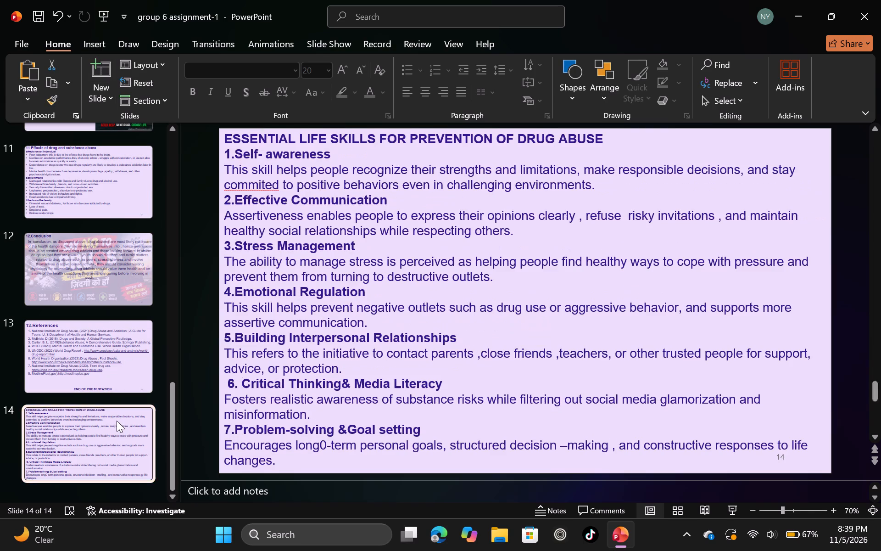
left_click_drag(117, 421, 118, 426)
double_click(118, 426)
left_click_drag(118, 426, 134, 380)
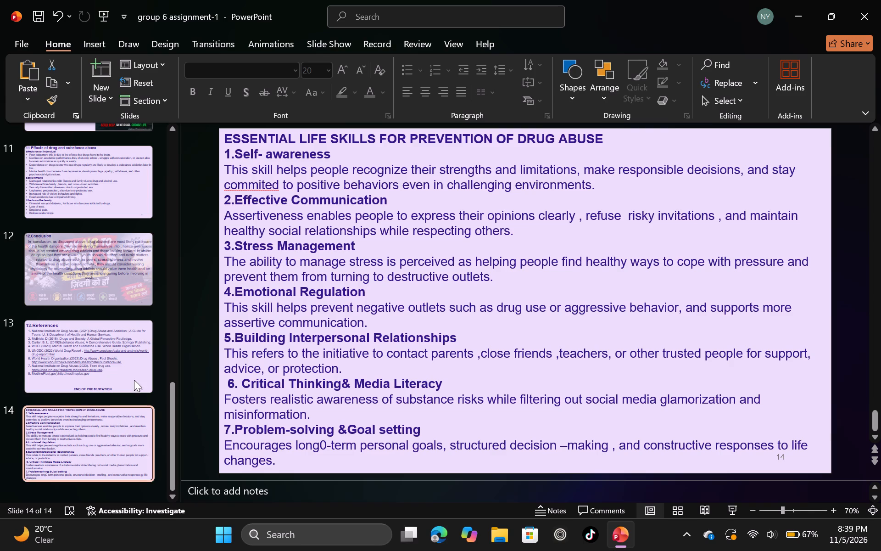
left_click_drag(134, 380, 113, 443)
left_click_drag(113, 443, 119, 276)
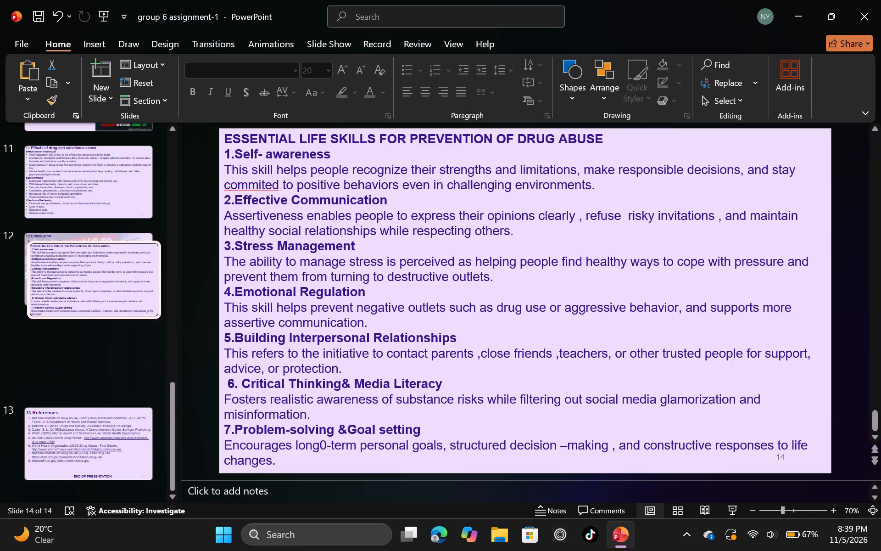
left_click_drag(119, 276, 112, 241)
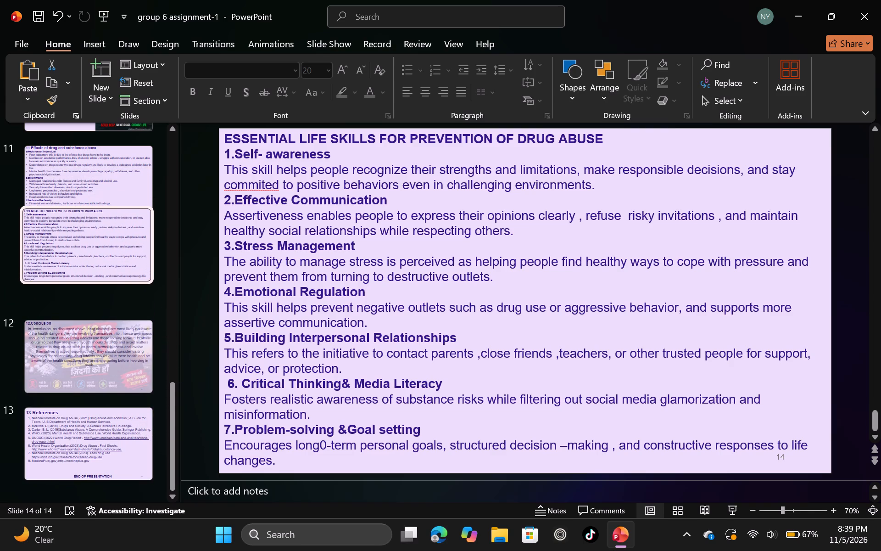
left_click_drag(112, 241, 112, 258)
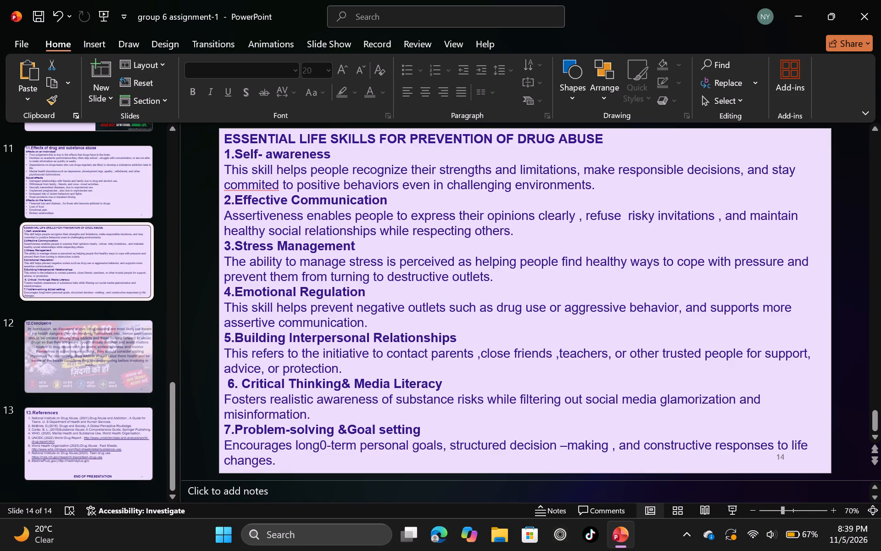
left_click_drag(112, 258, 111, 256)
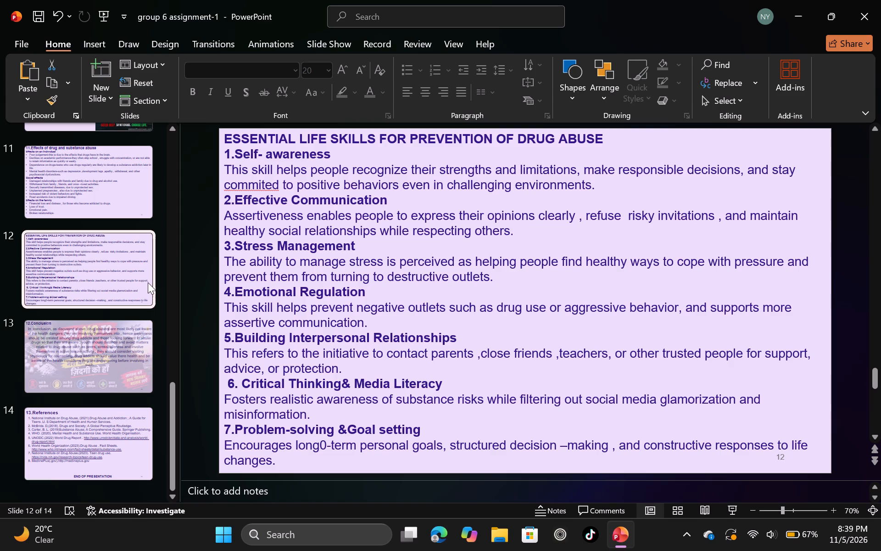
Look through the slide thumbnails across the presentation to review the slide order.
left_click(176, 279)
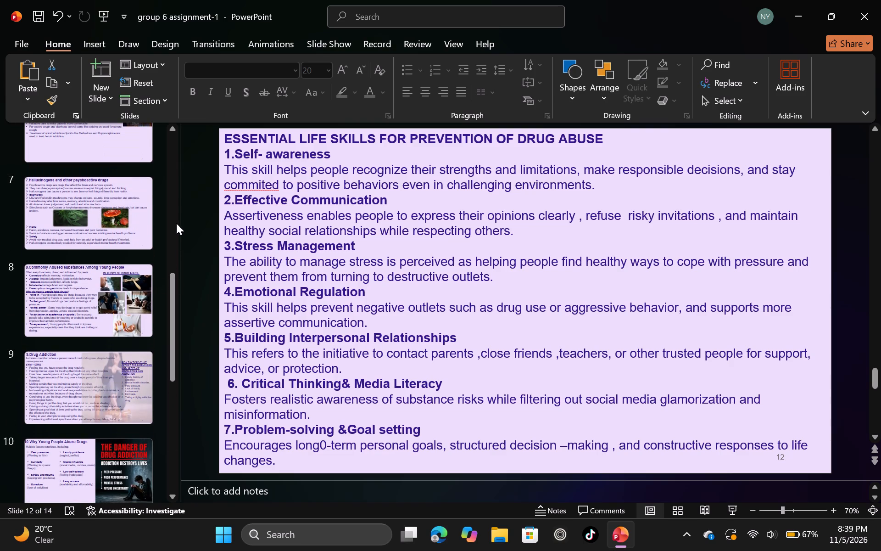
left_click(176, 223)
left_click_drag(176, 223, 176, 184)
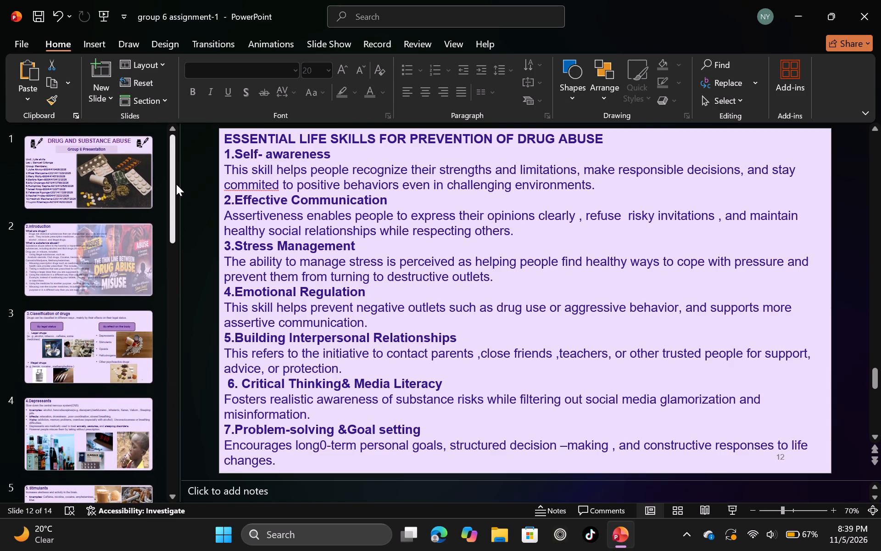
left_click_drag(176, 184, 183, 489)
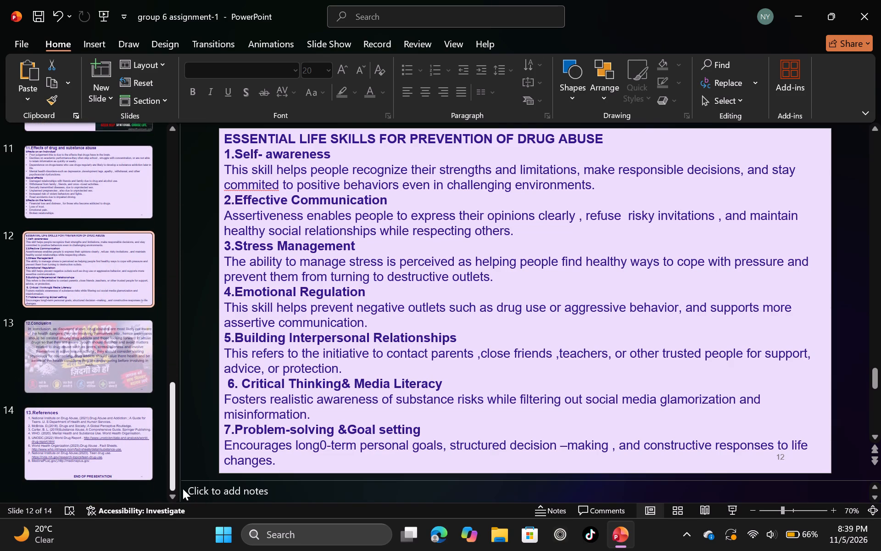
left_click_drag(183, 489, 119, 215)
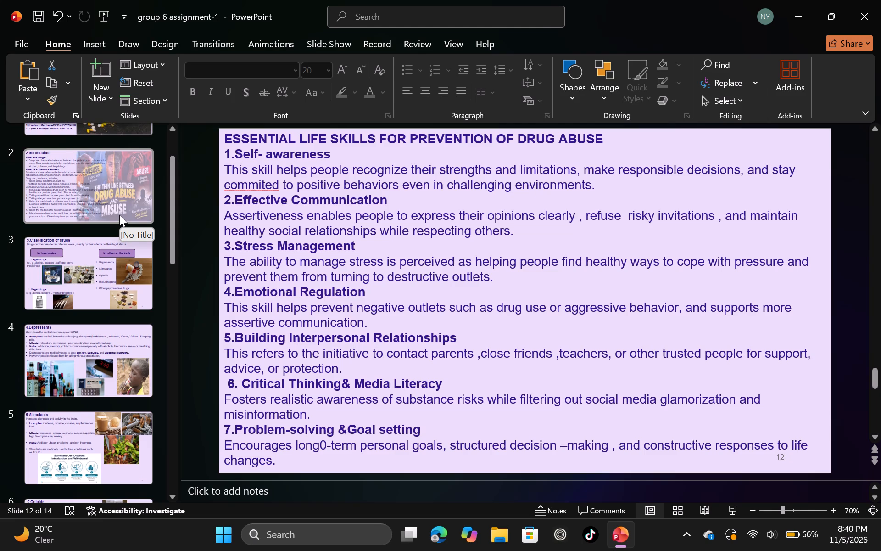
left_click_drag(119, 215, 199, 197)
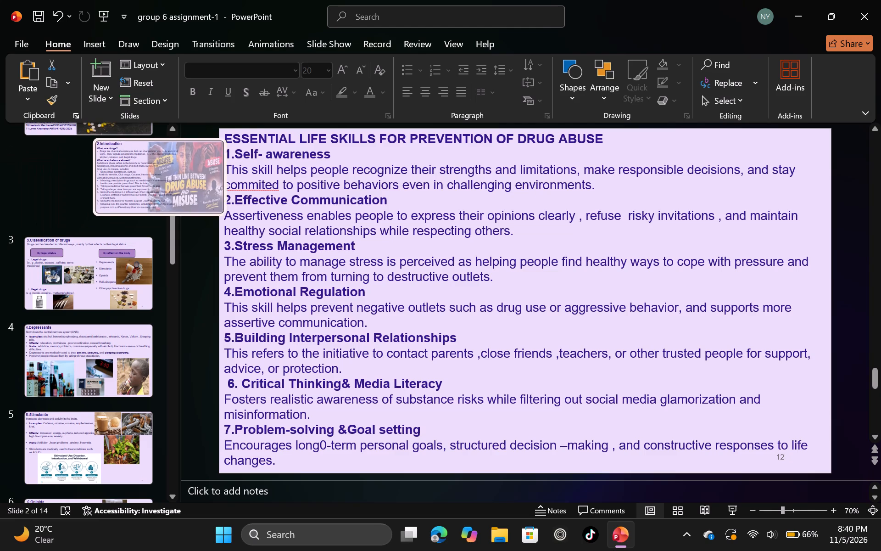
left_click_drag(199, 197, 111, 208)
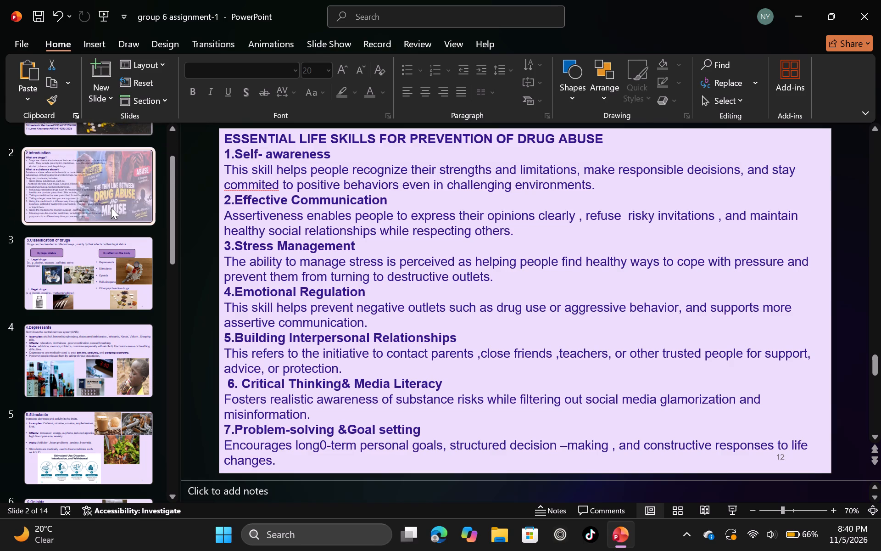
Expand the title slide's "Lec" label to "Lecturer".
left_click(114, 124)
triple_click(114, 124)
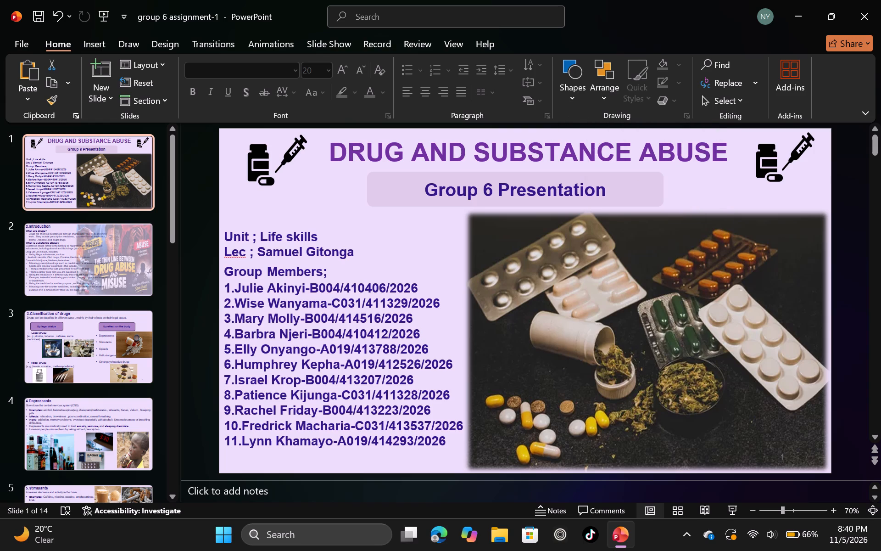
left_click(246, 250)
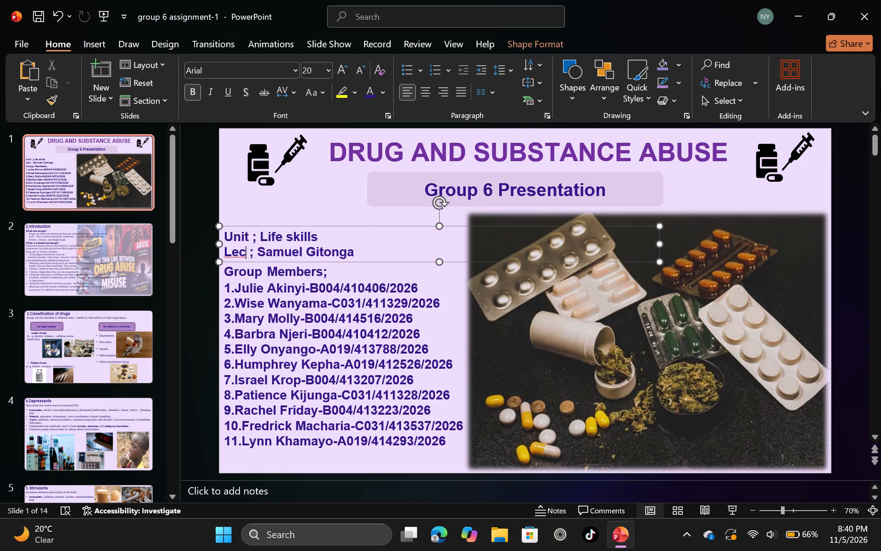
type("tu")
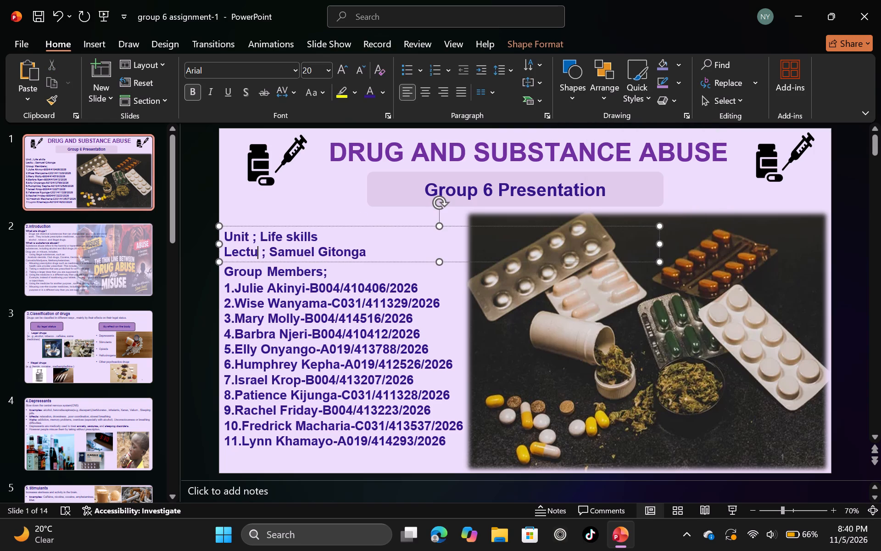
type("re")
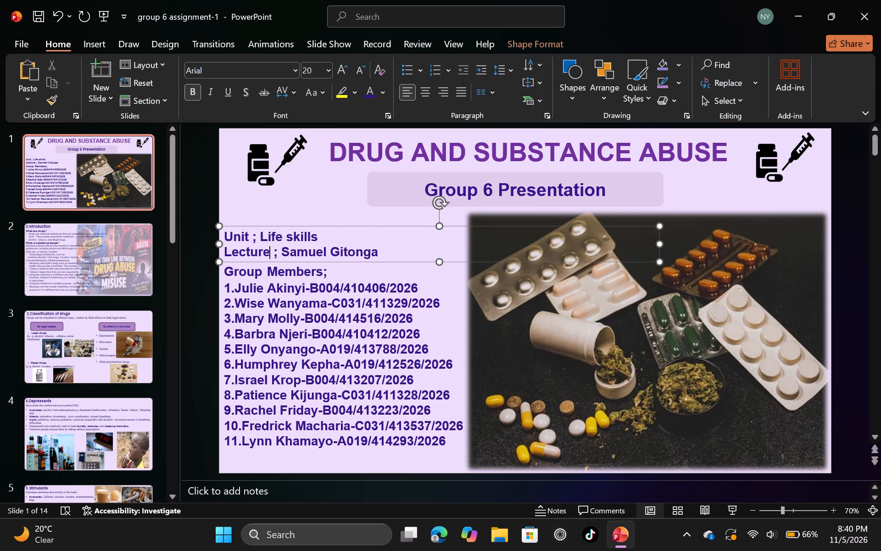
key("r")
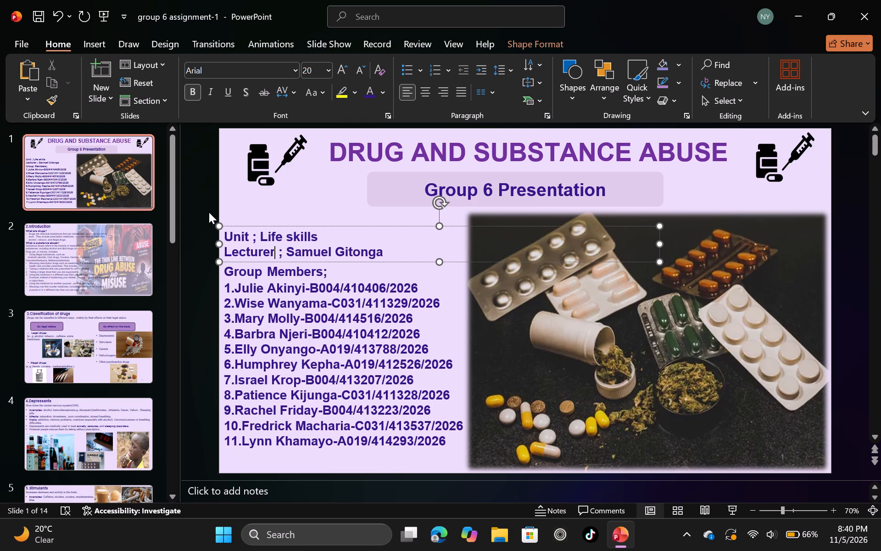
left_click(198, 198)
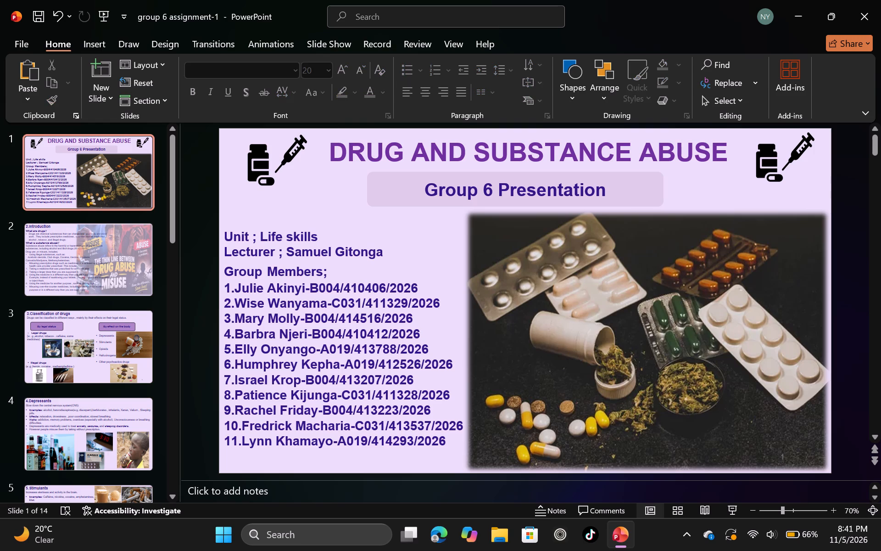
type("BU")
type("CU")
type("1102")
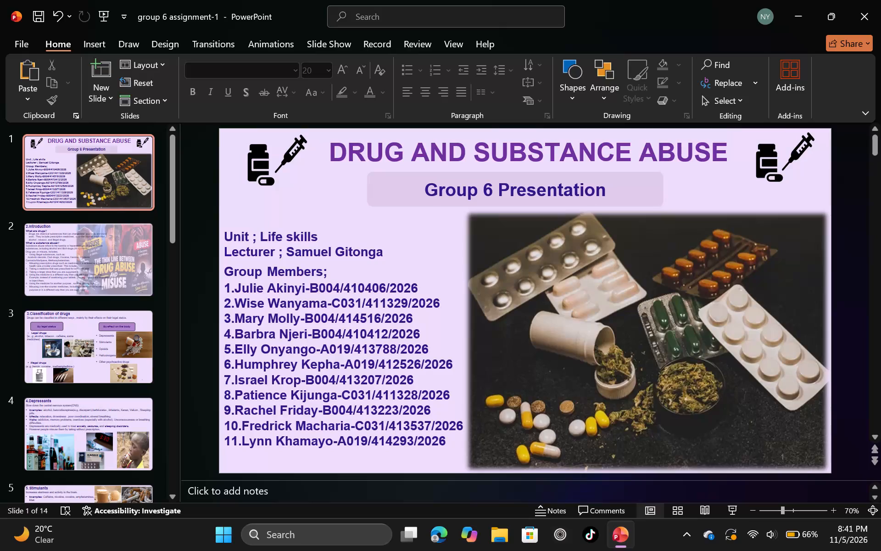
Add the unit code "BUCU 1102" after "Life skills" on the title slide's Unit line.
double_click(323, 231)
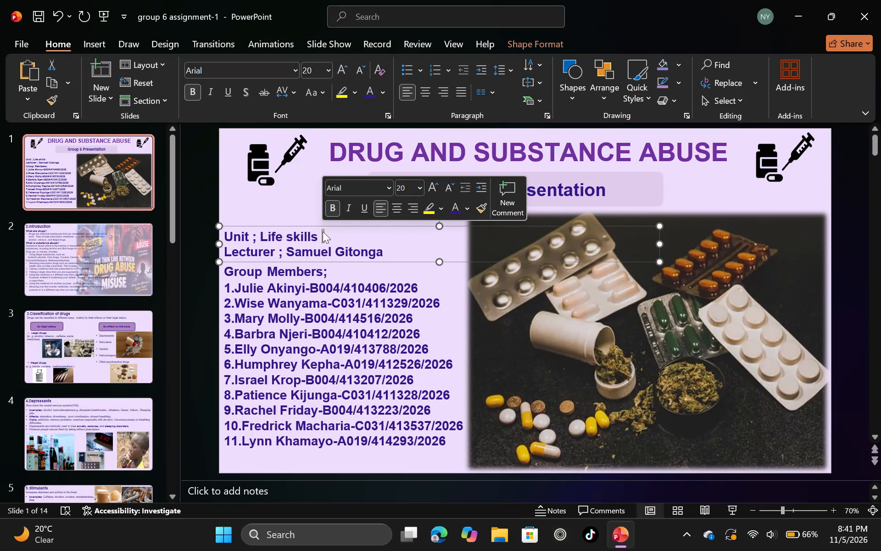
left_click(323, 231)
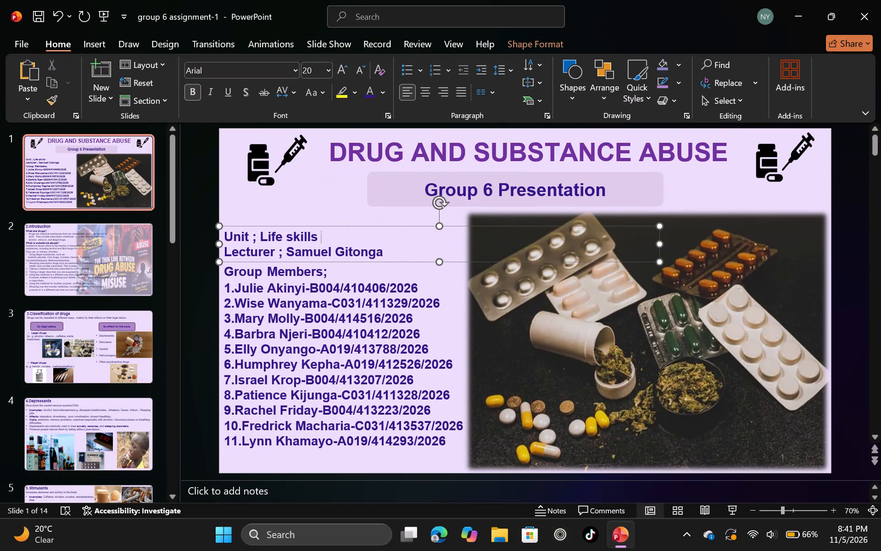
type("BU")
type("CU")
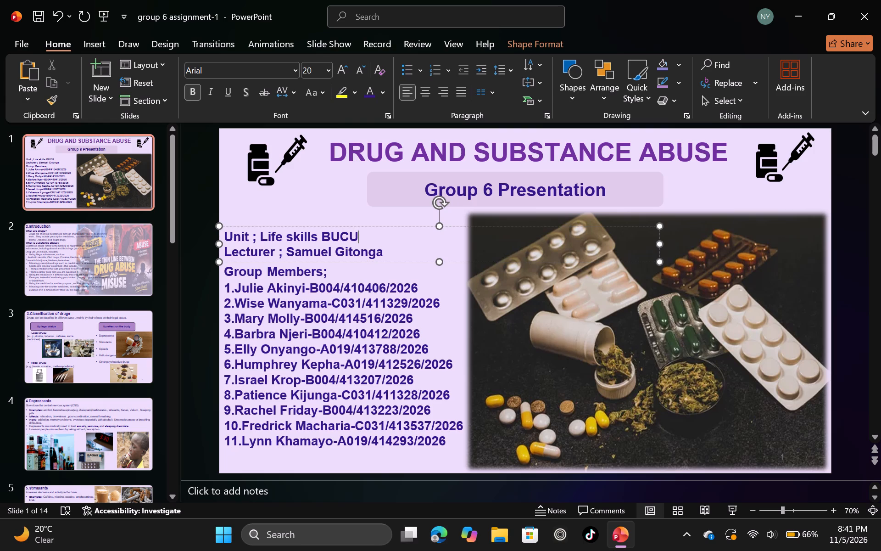
key("space")
type("1102")
left_click(448, 281)
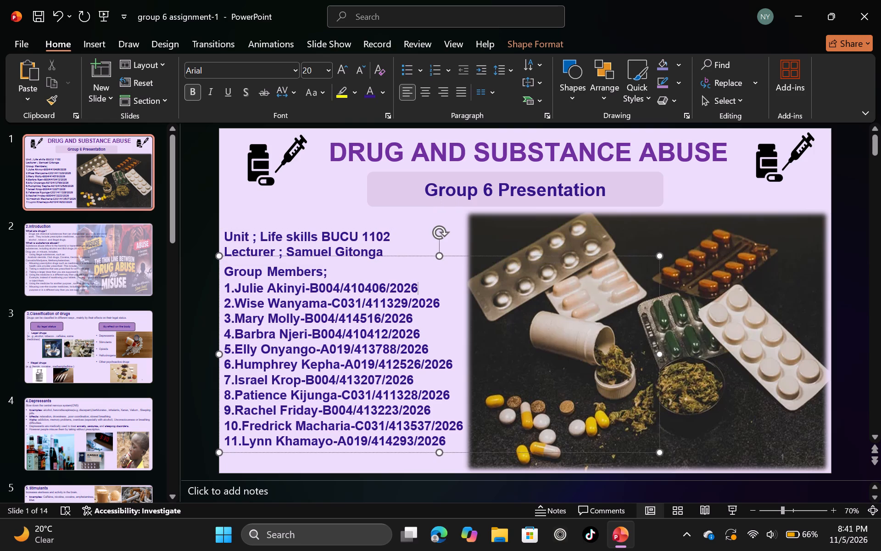
left_click(310, 167)
left_click(359, 193)
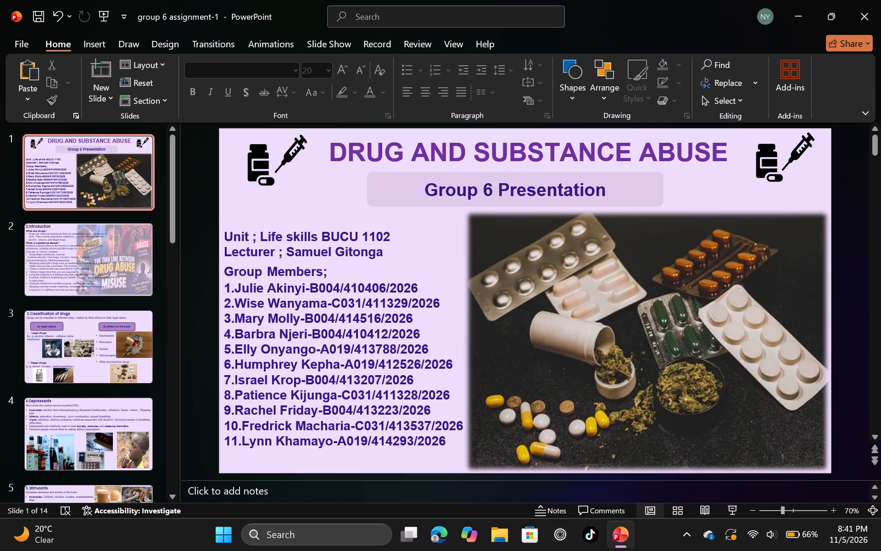
left_click(417, 269)
left_click(414, 244)
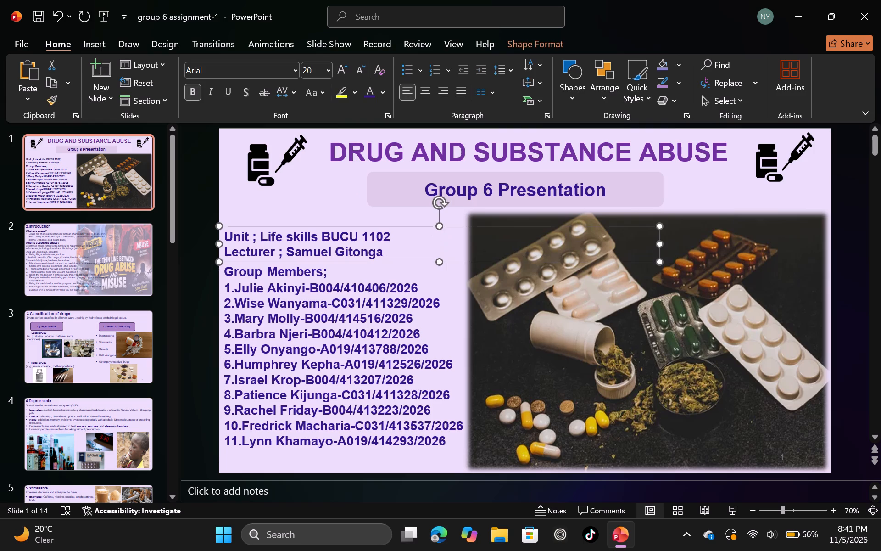
left_click(862, 298)
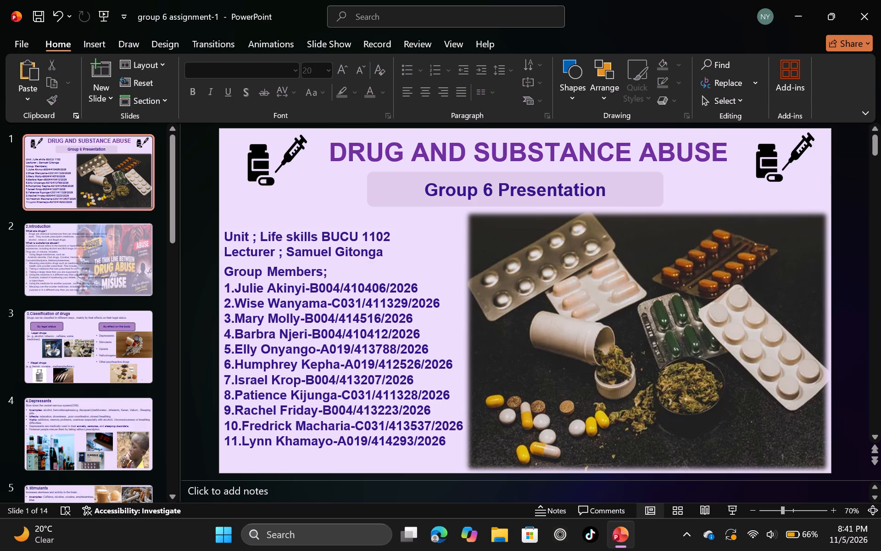
Review the content of the Introduction, Classification of drugs and Depressants slides.
left_click(125, 287)
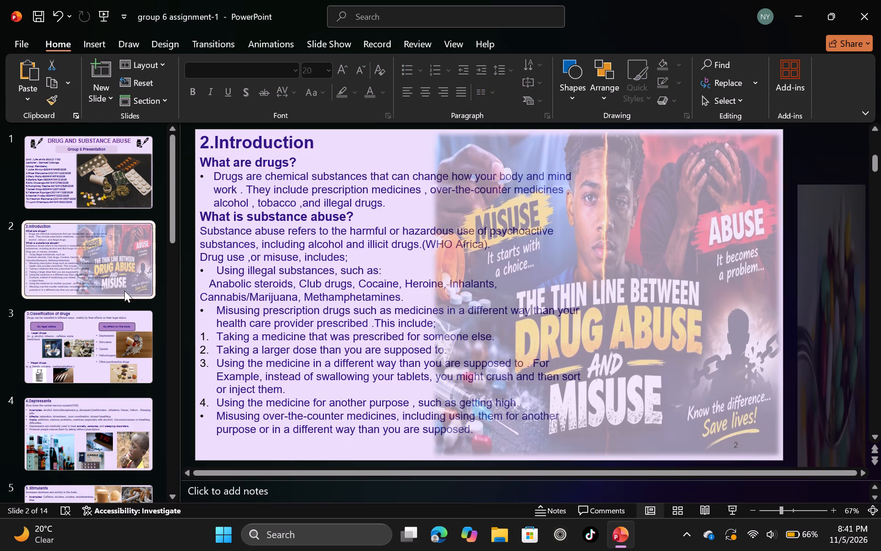
left_click(75, 206)
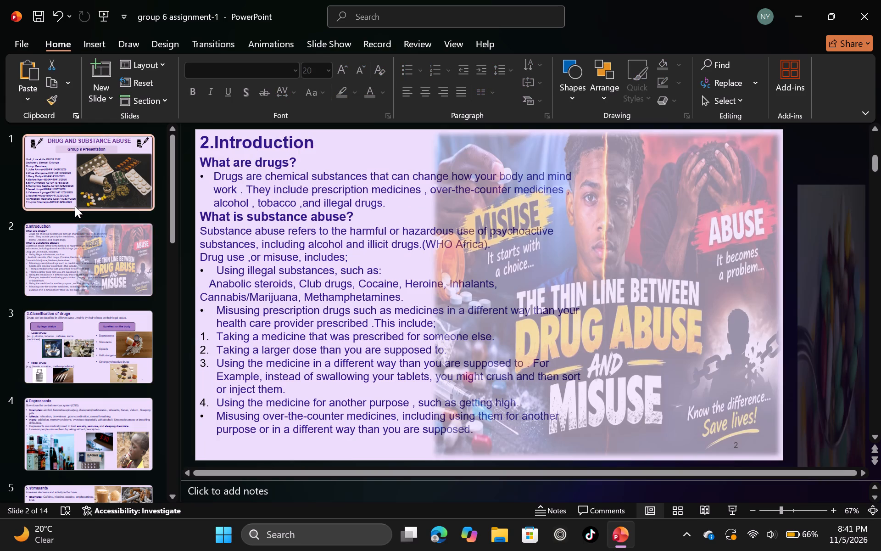
left_click(79, 256)
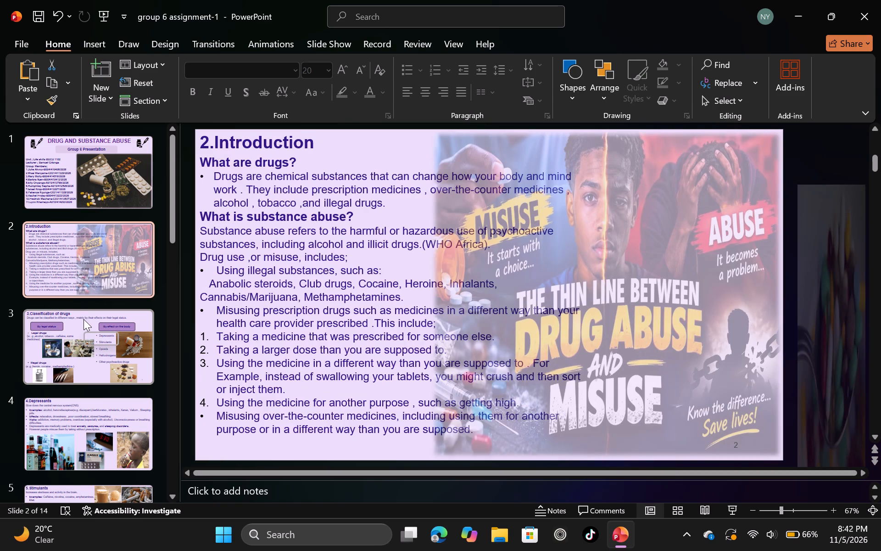
left_click(103, 334)
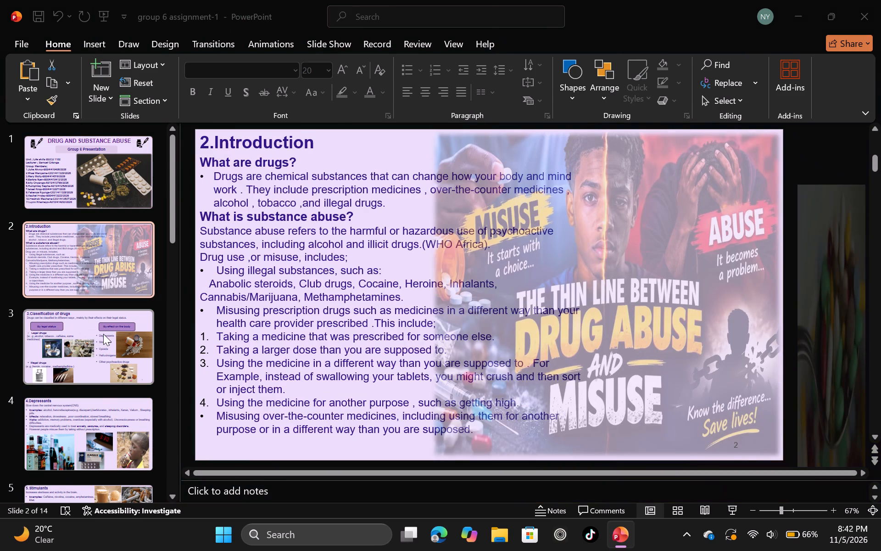
left_click(103, 334)
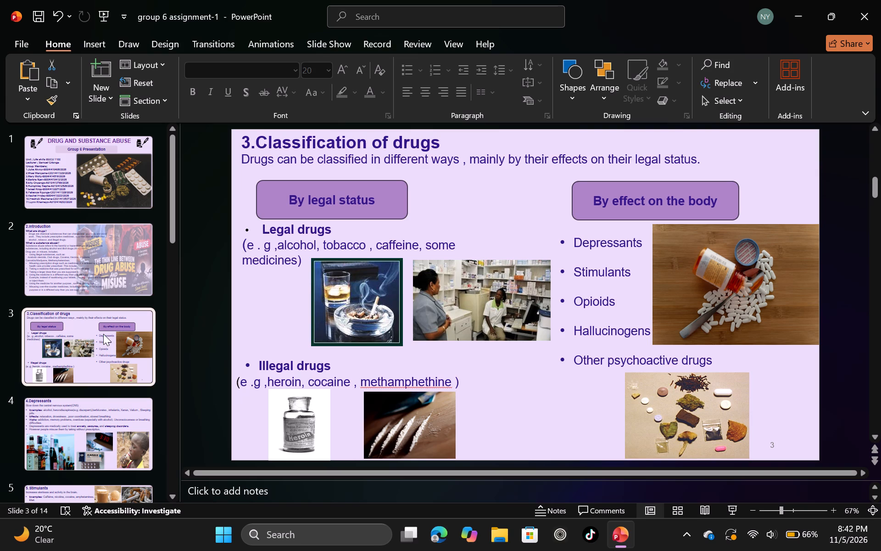
left_click(90, 362)
left_click(94, 412)
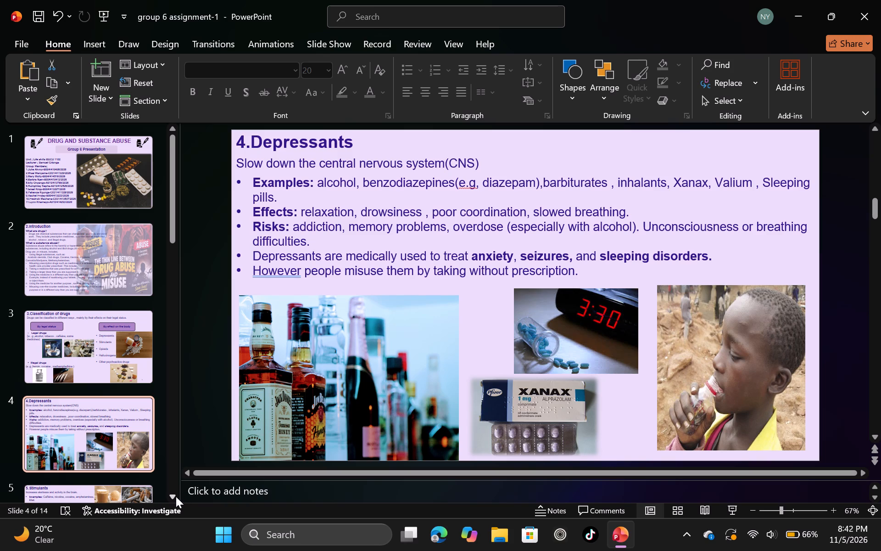
Continue reviewing the slides from Stimulants through Commonly Abused substances Among Young People to Drug Addiction.
triple_click(173, 496)
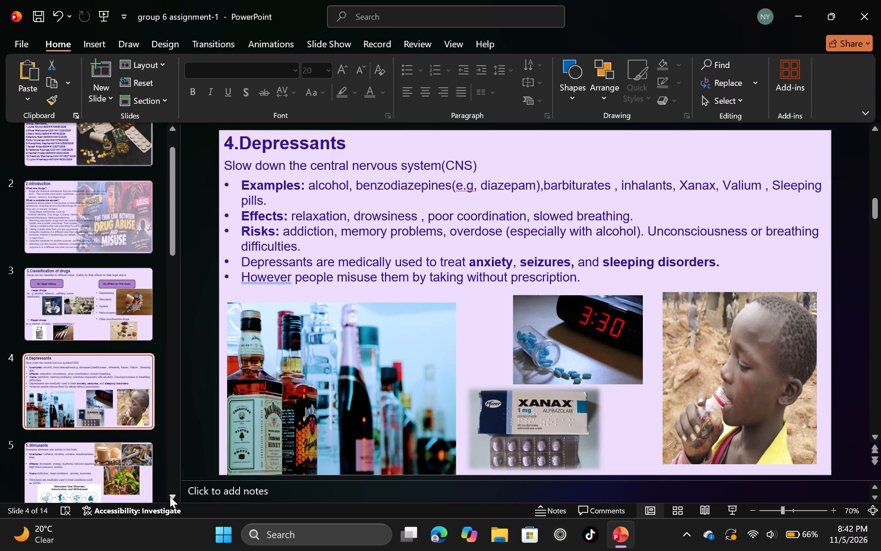
triple_click(170, 497)
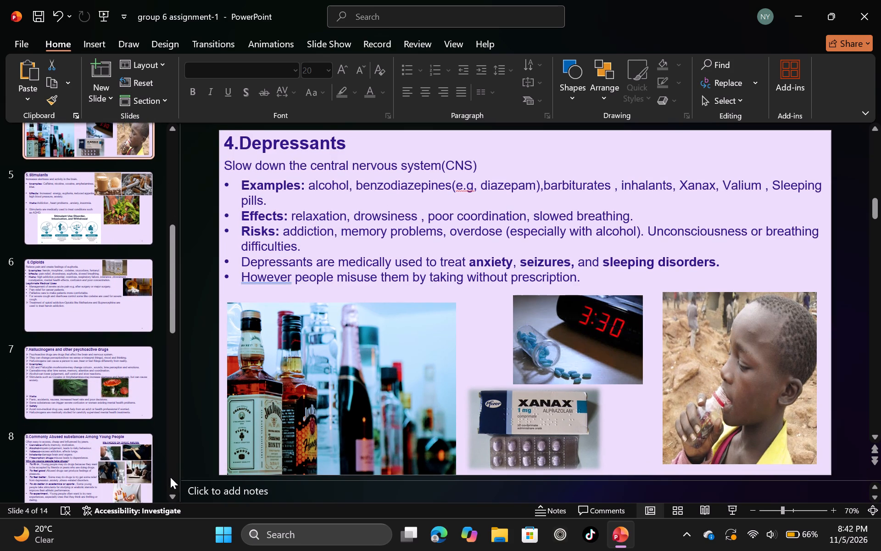
left_click(172, 492)
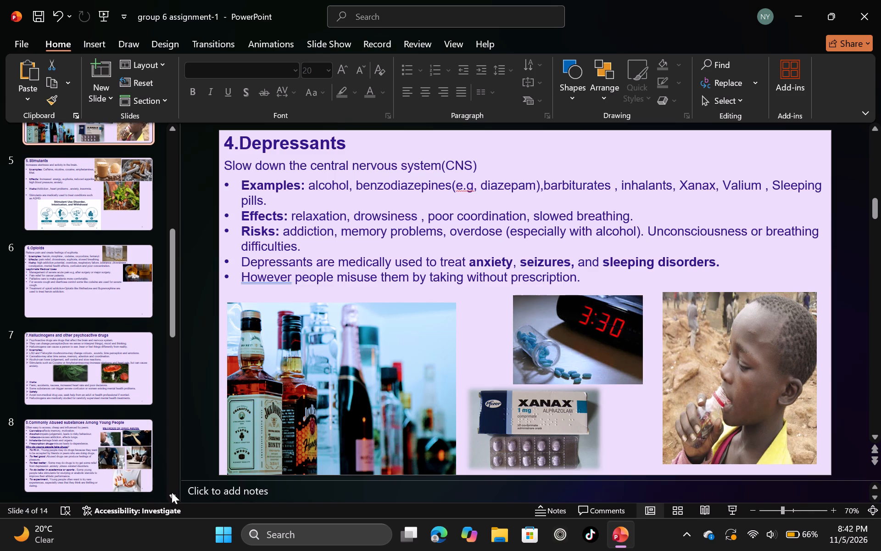
double_click(172, 492)
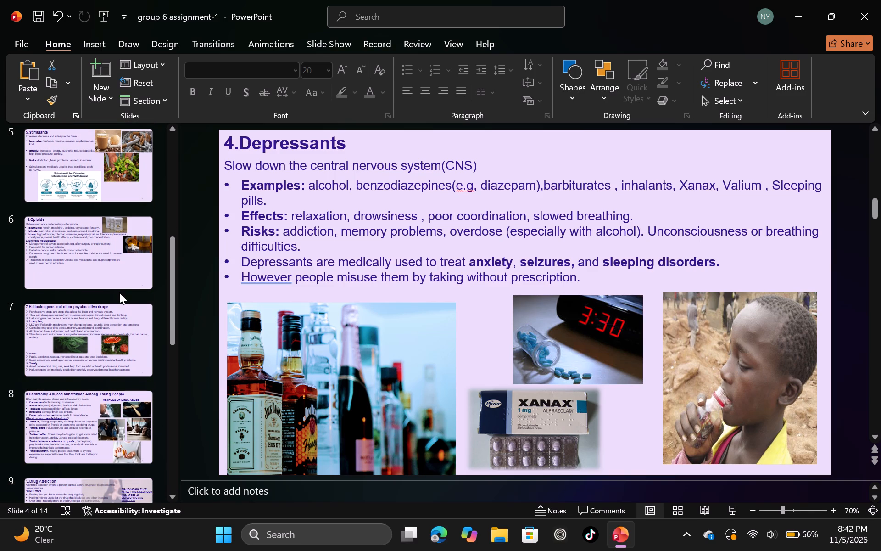
left_click(92, 194)
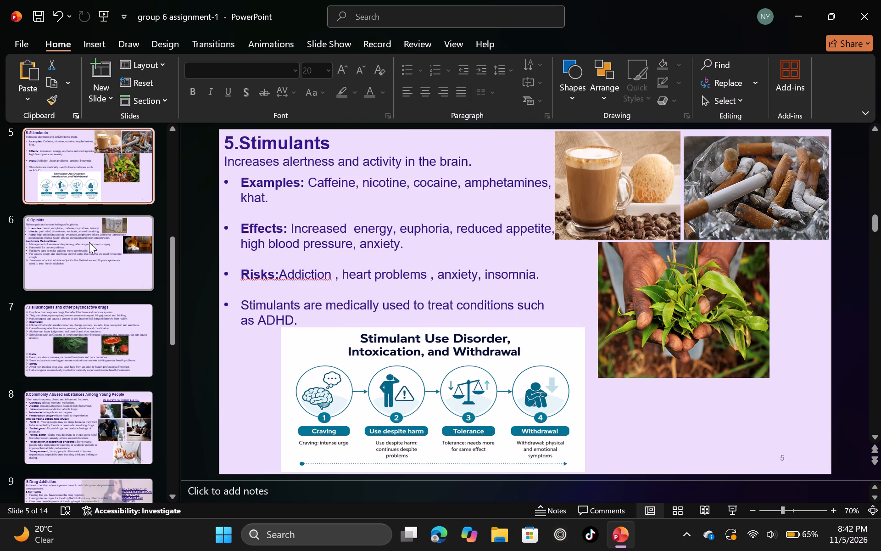
left_click(90, 268)
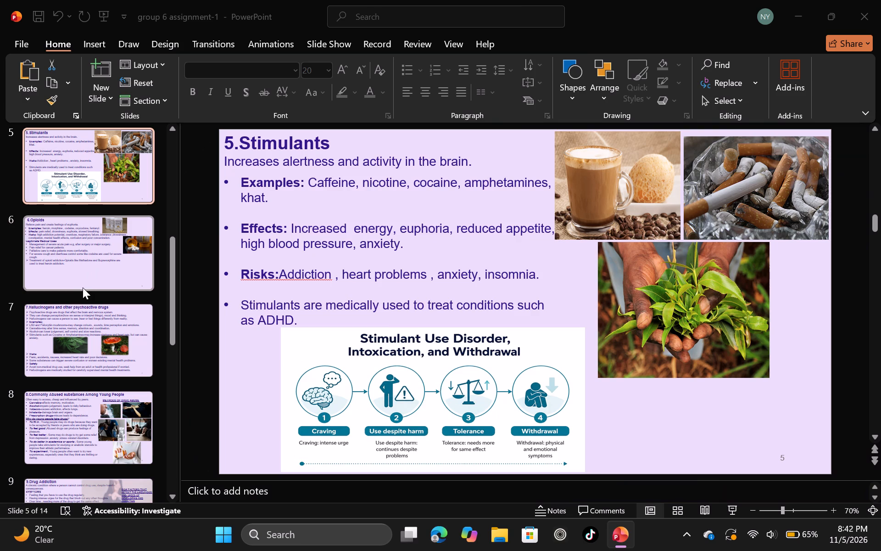
left_click(101, 321)
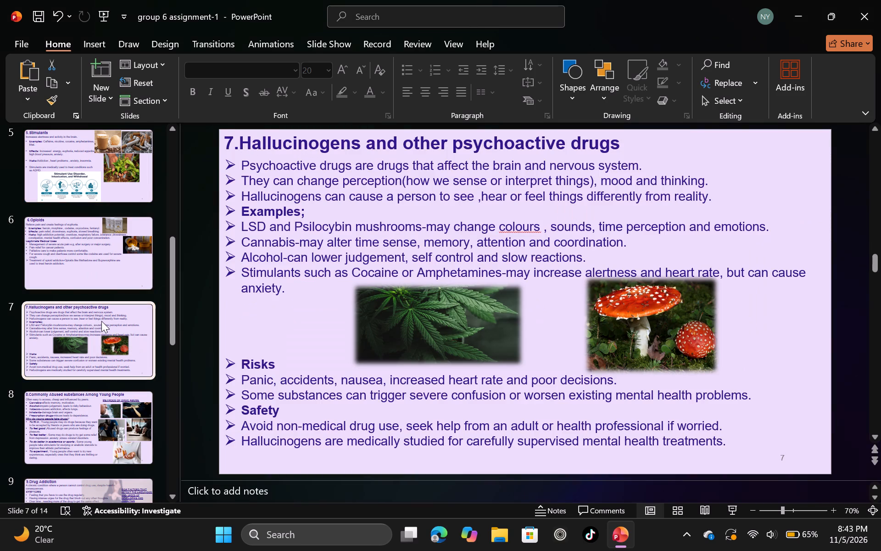
left_click(95, 405)
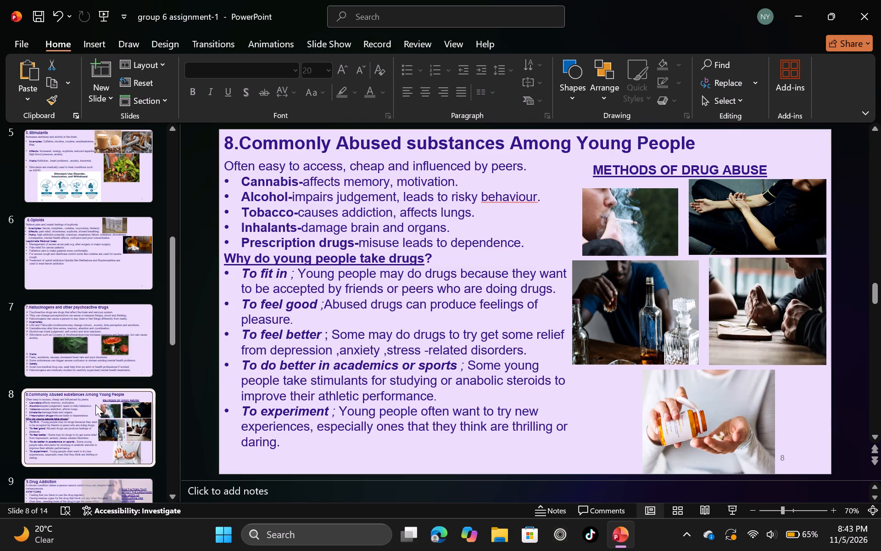
left_click(105, 496)
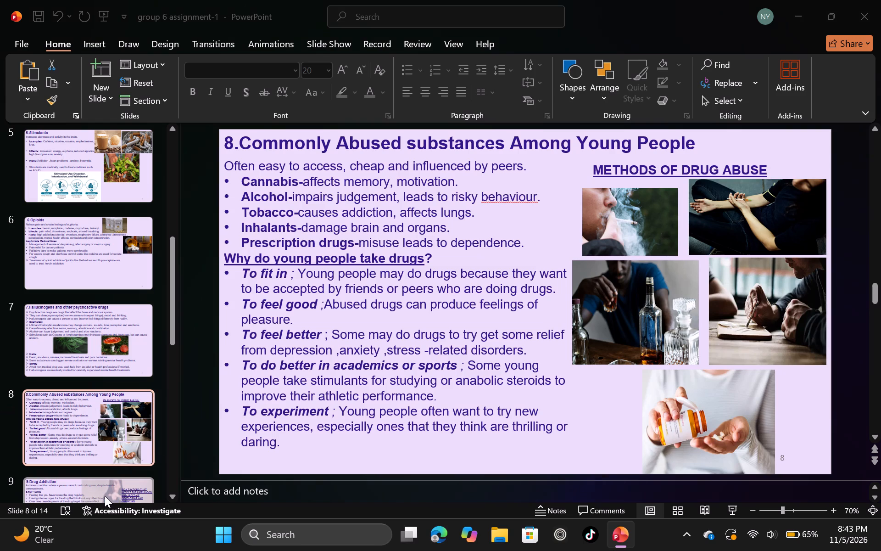
left_click(112, 490)
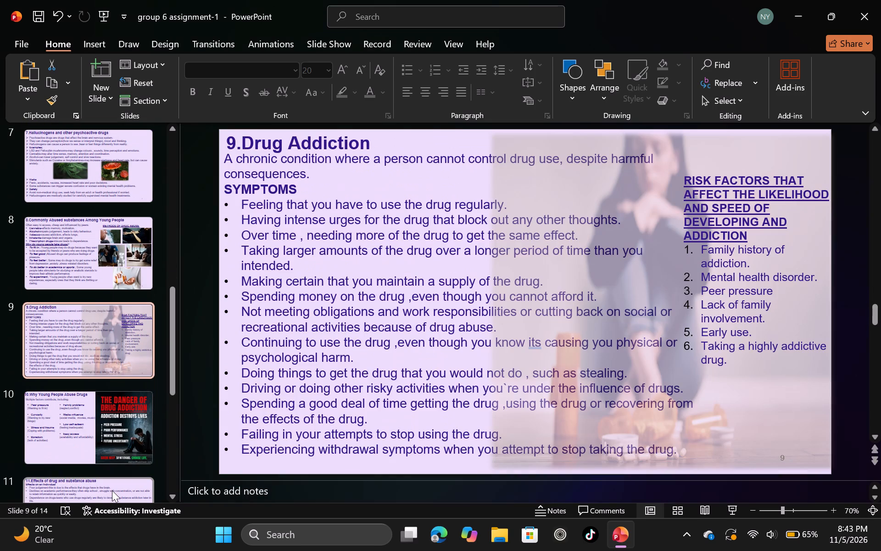
Move the "Effects of drug and substance abuse" slide after the essential life skills slide, making it slide 12.
left_click_drag(112, 490, 117, 471)
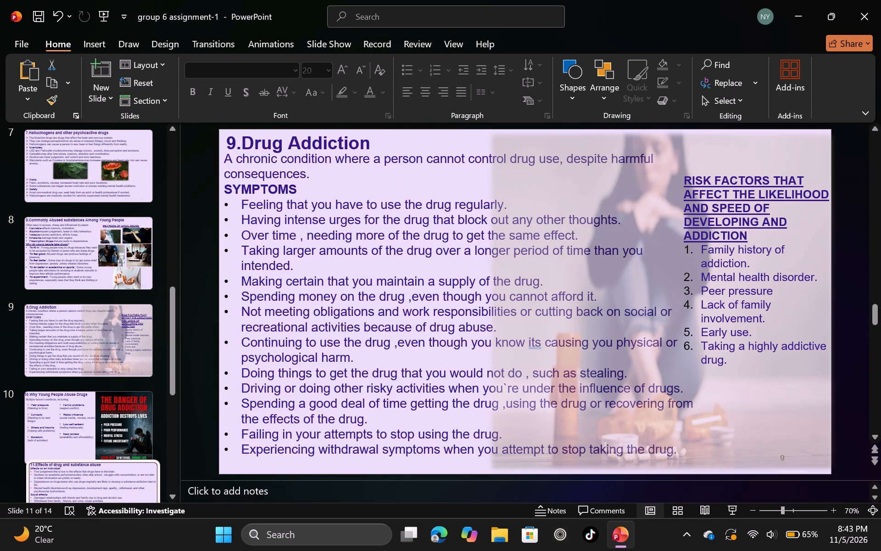
left_click_drag(117, 471, 112, 472)
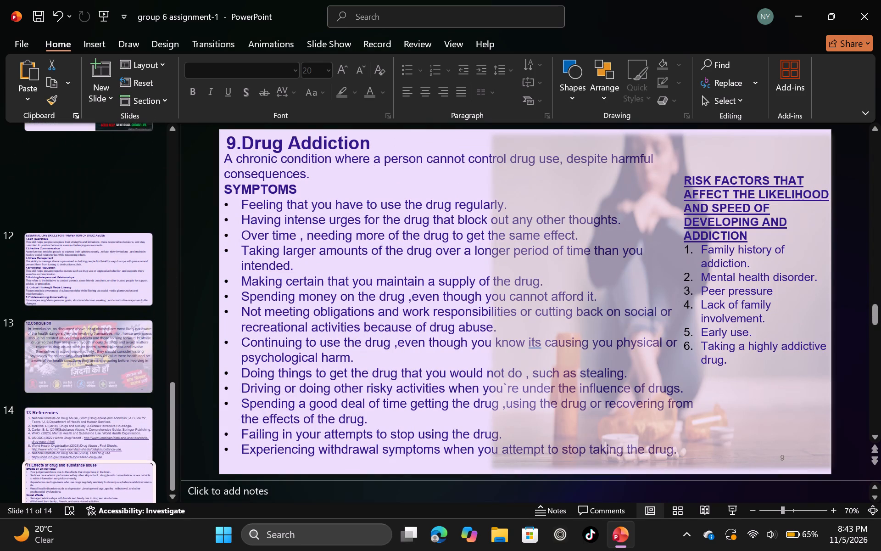
left_click_drag(112, 472, 111, 172)
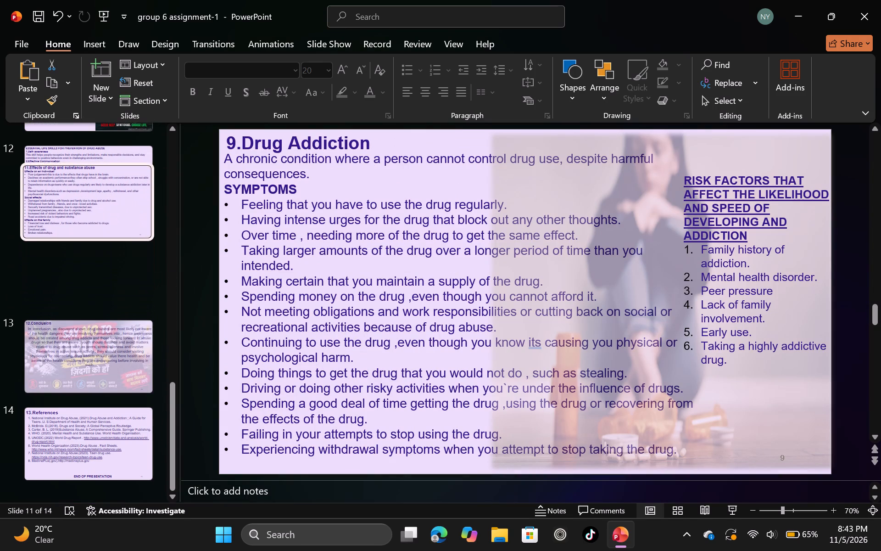
left_click_drag(111, 172, 102, 153)
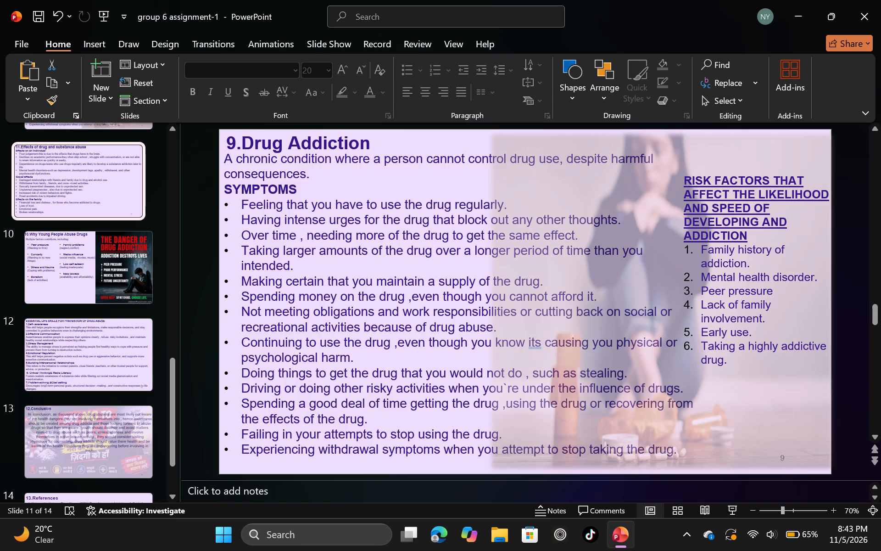
left_click_drag(102, 153, 119, 305)
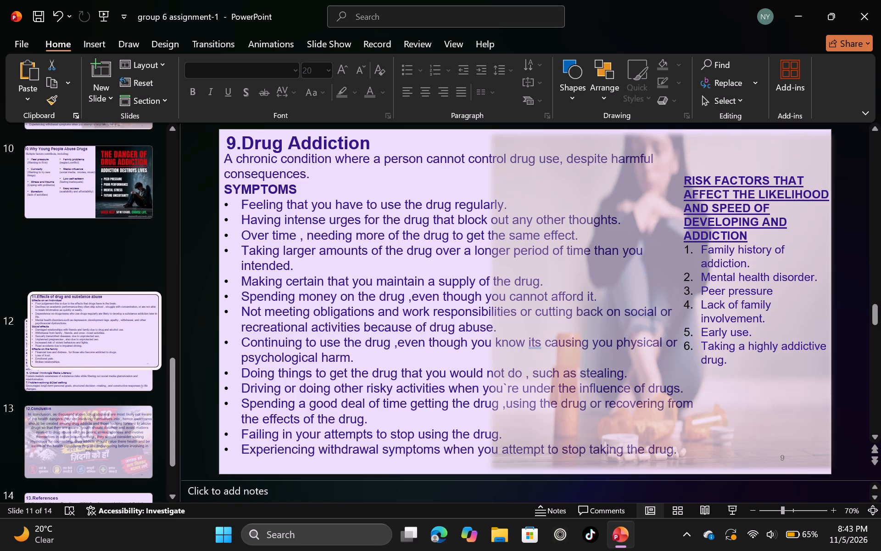
left_click_drag(119, 305, 109, 321)
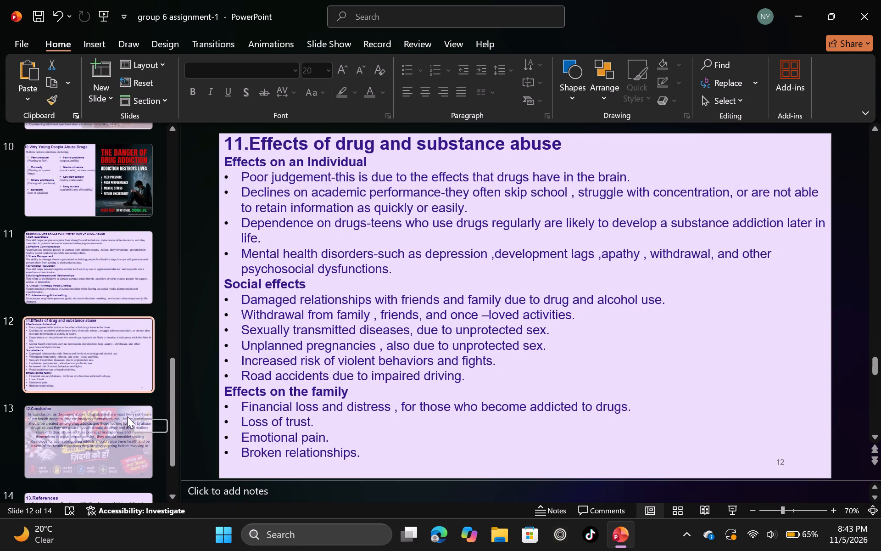
Check the Depressants and Classification of drugs slides again.
left_click(170, 126)
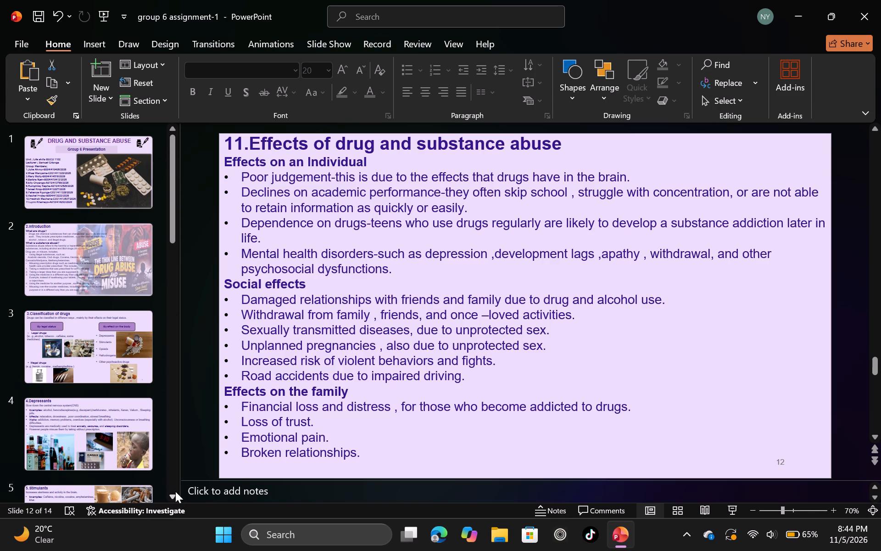
left_click(140, 440)
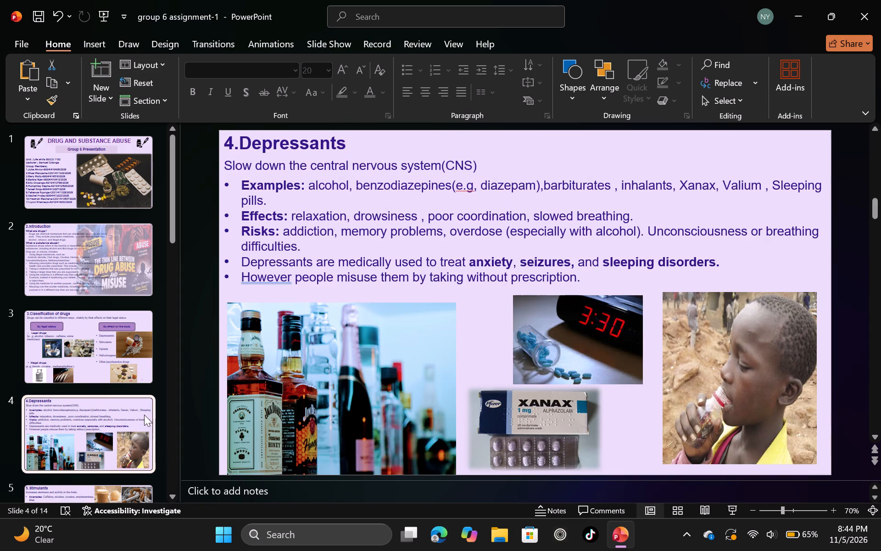
left_click(134, 361)
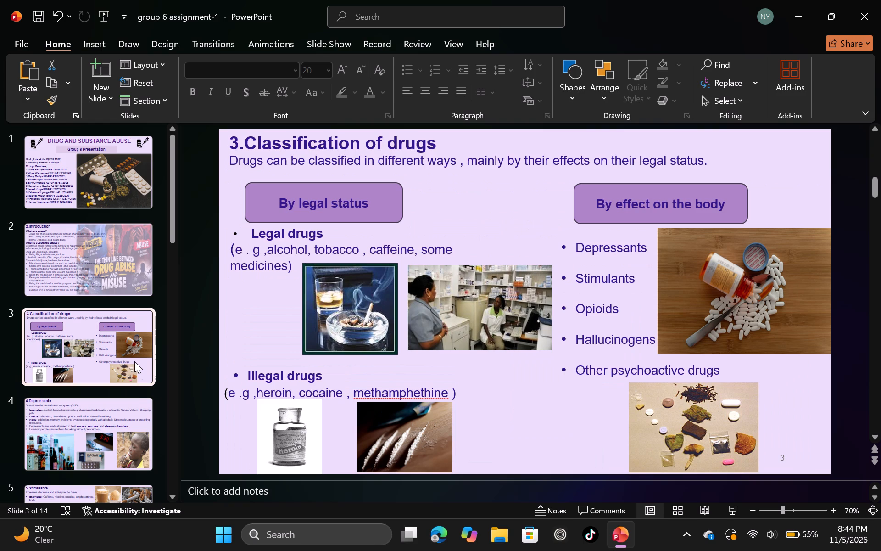
On the Opioids slide, move the OxyContin bottles picture into the empty space below the text.
triple_click(172, 495)
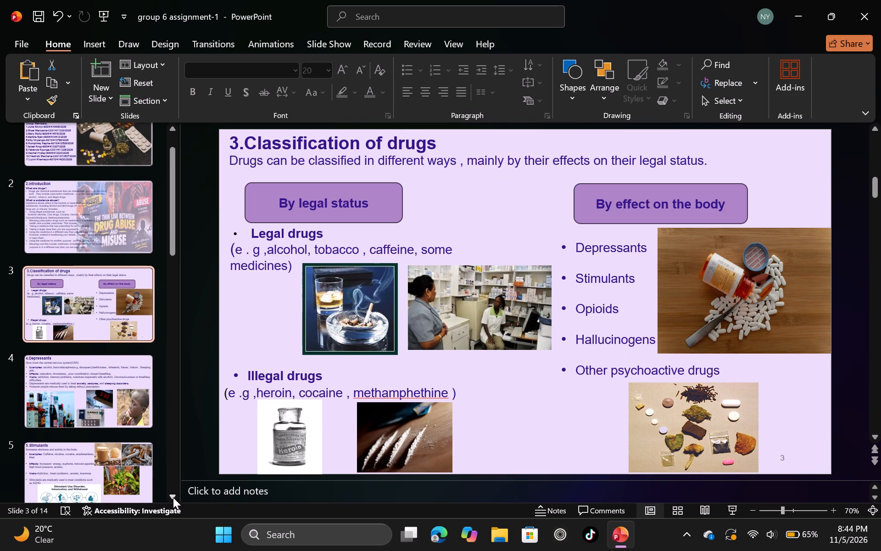
triple_click(173, 497)
double_click(173, 497)
triple_click(173, 497)
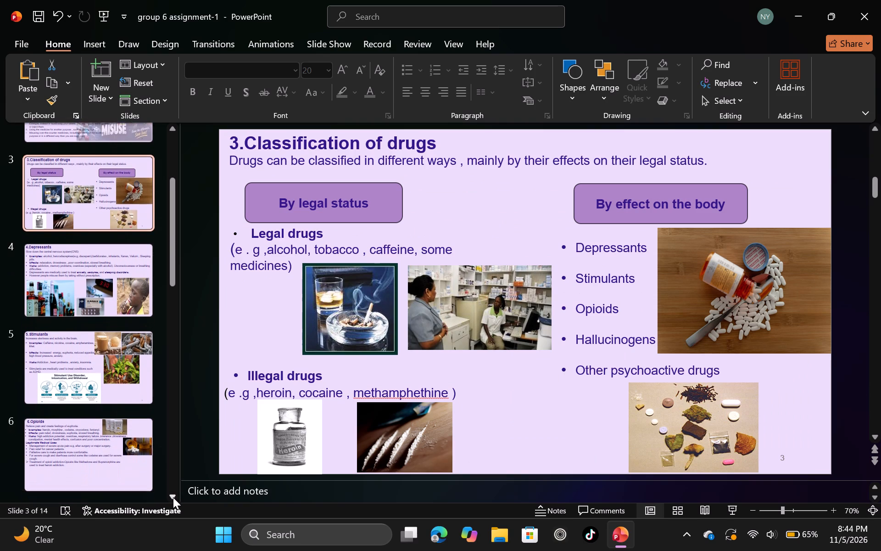
triple_click(173, 497)
triple_click(173, 497)
double_click(173, 497)
left_click_drag(173, 497, 152, 405)
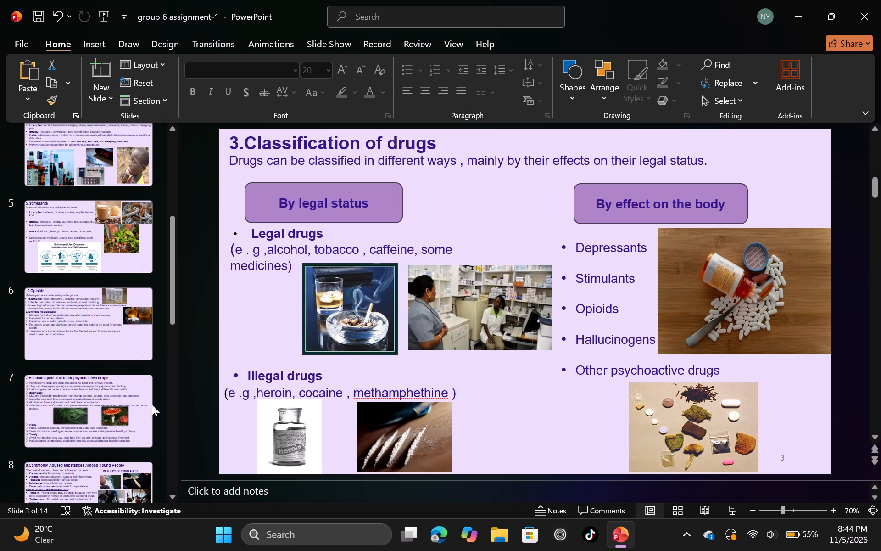
left_click_drag(152, 405, 134, 348)
left_click(134, 348)
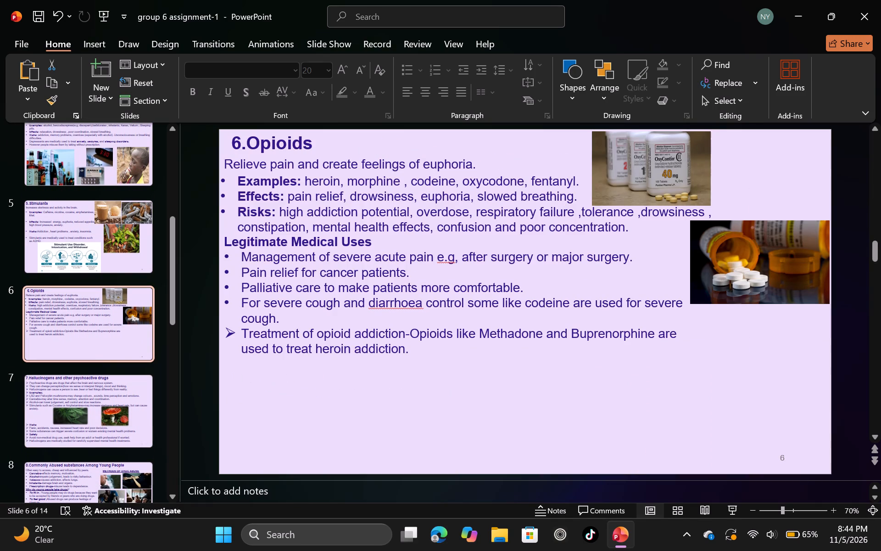
left_click_drag(602, 189, 471, 342)
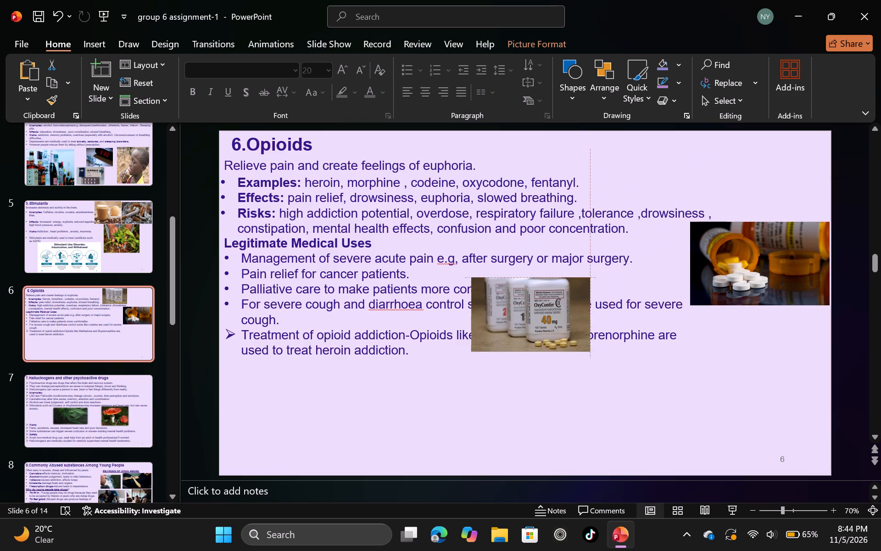
left_click_drag(471, 342, 356, 433)
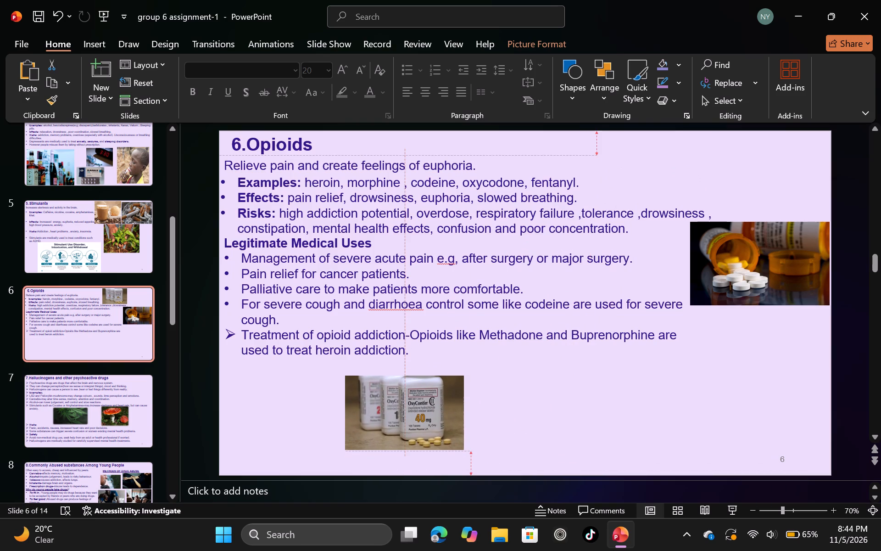
left_click_drag(356, 433, 355, 431)
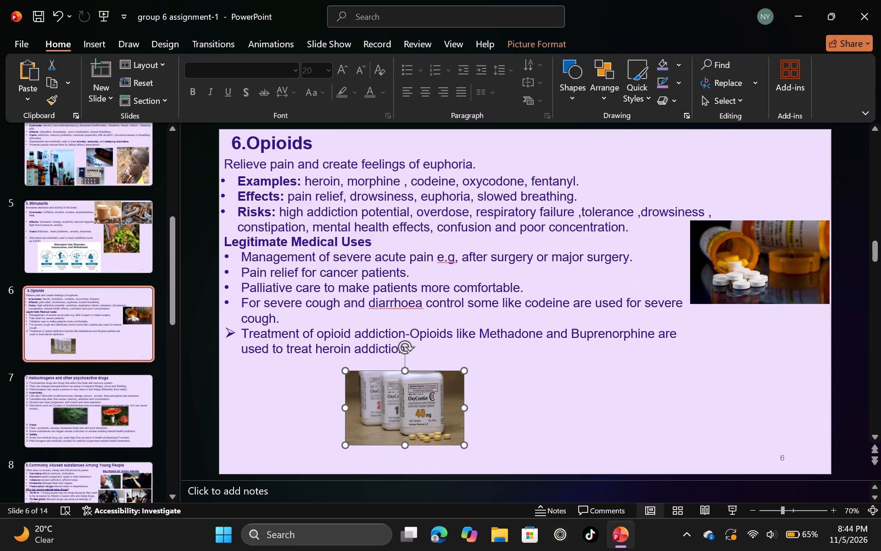
Enlarge the OxyContin bottles picture to fill the height between the last bullet and the slide's bottom edge.
left_click_drag(404, 370, 412, 363)
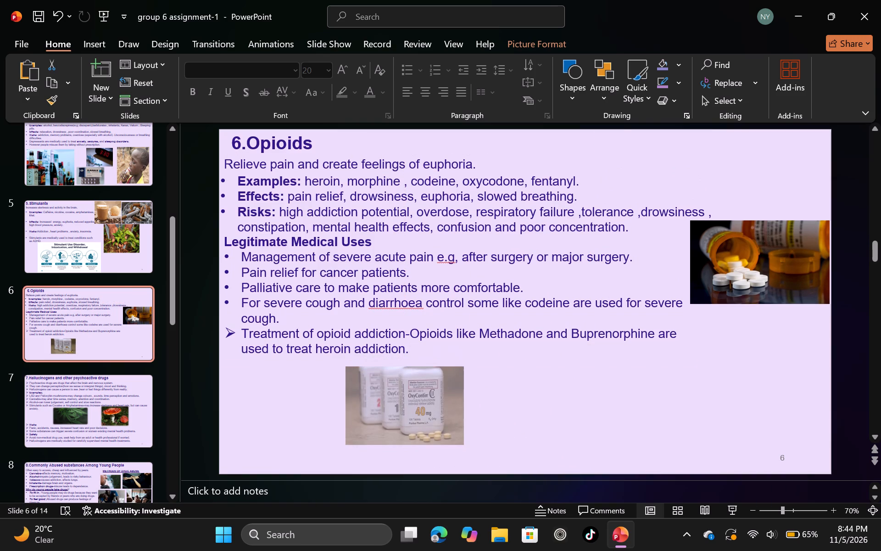
left_click_drag(412, 363, 411, 360)
left_click_drag(346, 401, 337, 401)
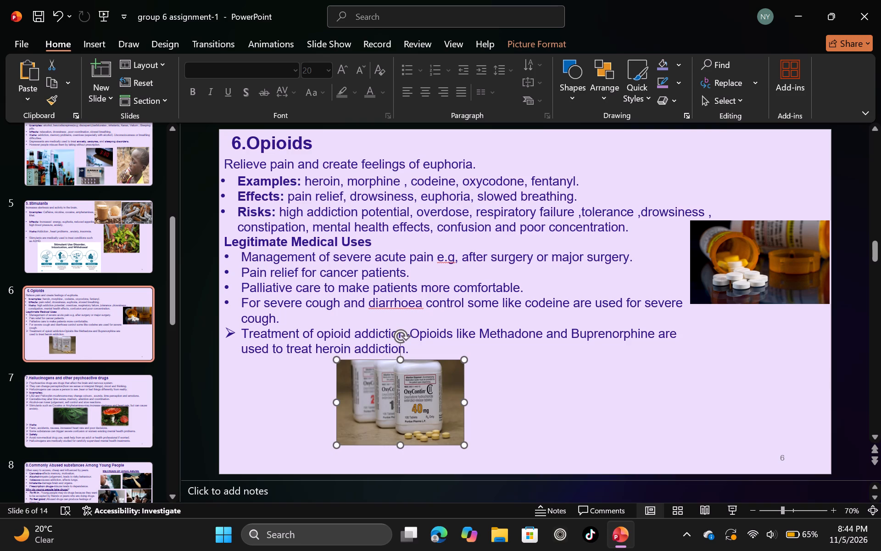
left_click_drag(401, 444, 404, 482)
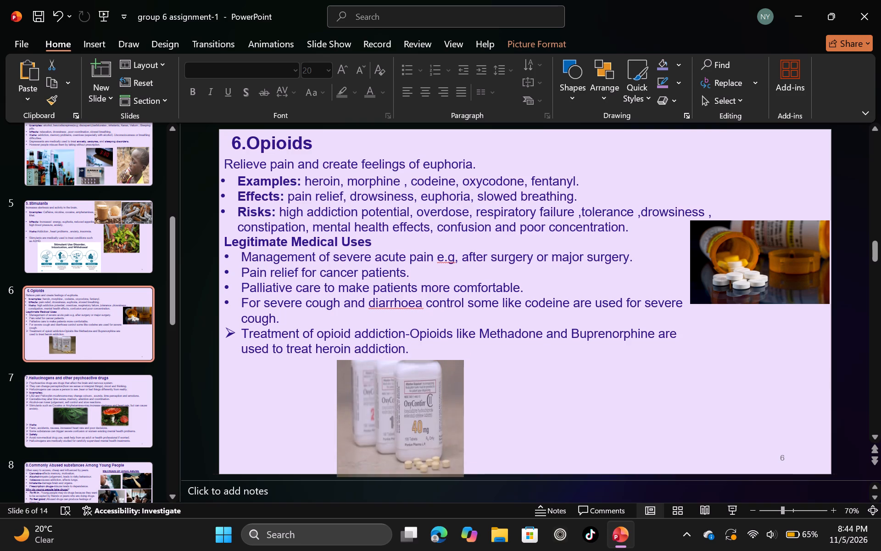
left_click_drag(404, 482, 407, 465)
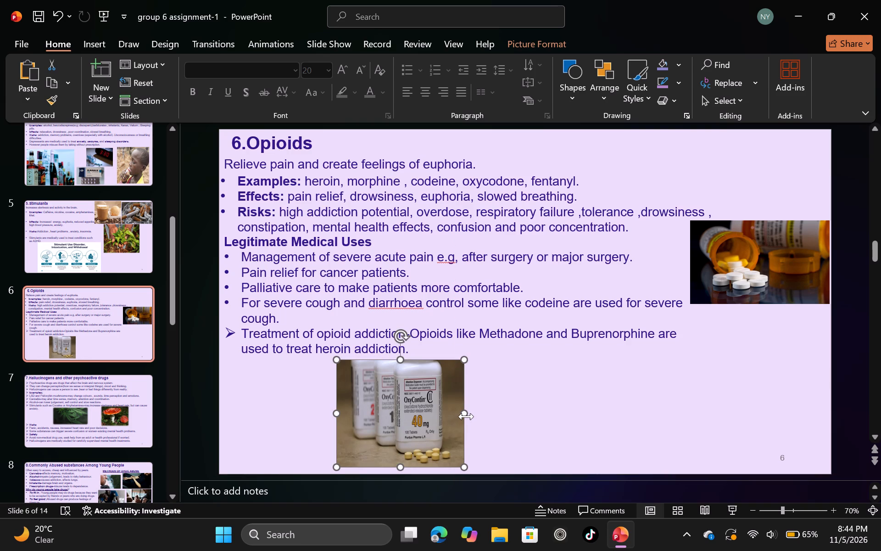
left_click_drag(466, 416, 470, 419)
left_click(510, 416)
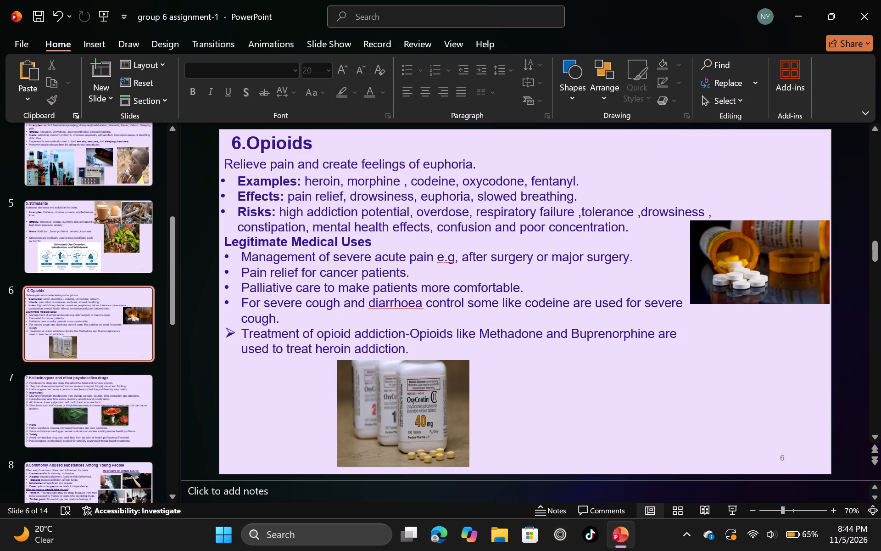
Move the spilled pill bottle picture below the text, beside the OxyContin picture, and stretch it to nearly the same height.
left_click_drag(718, 284, 607, 410)
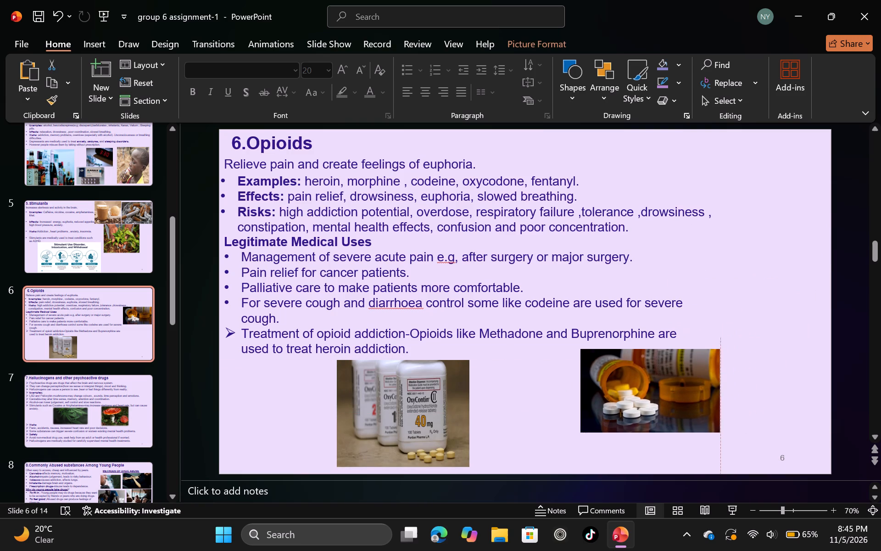
left_click_drag(607, 410, 602, 434)
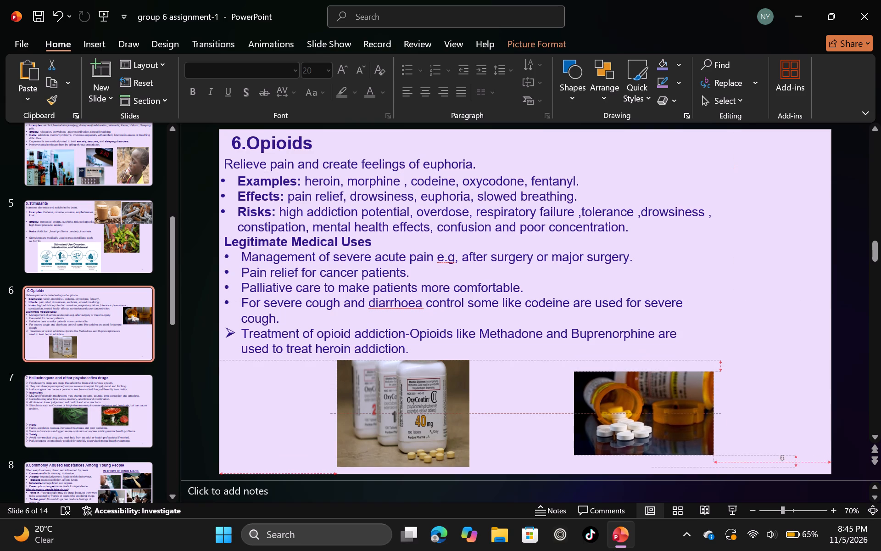
left_click_drag(602, 434, 588, 427)
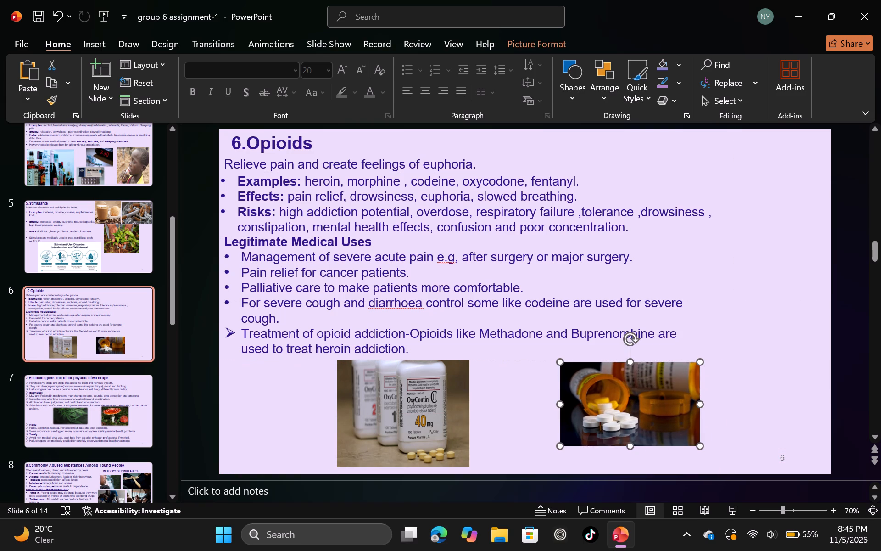
left_click_drag(631, 446, 631, 459)
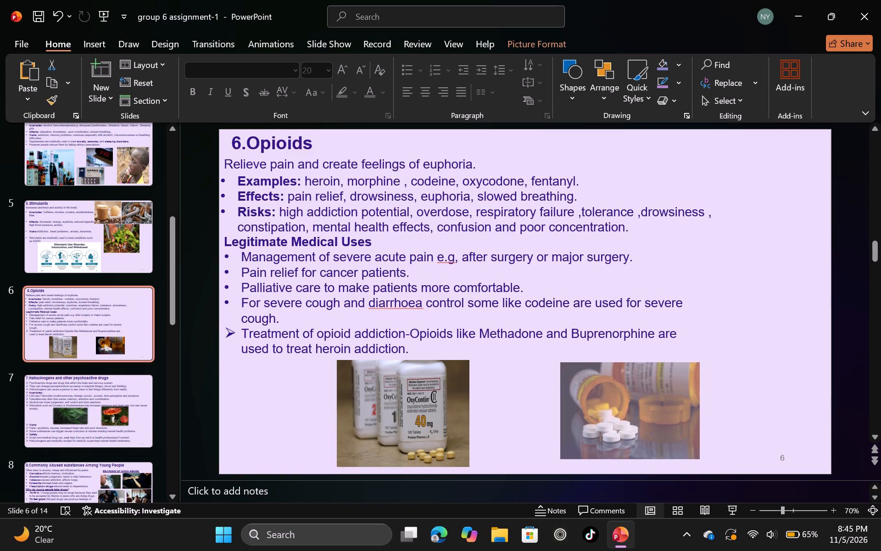
left_click_drag(631, 459, 630, 463)
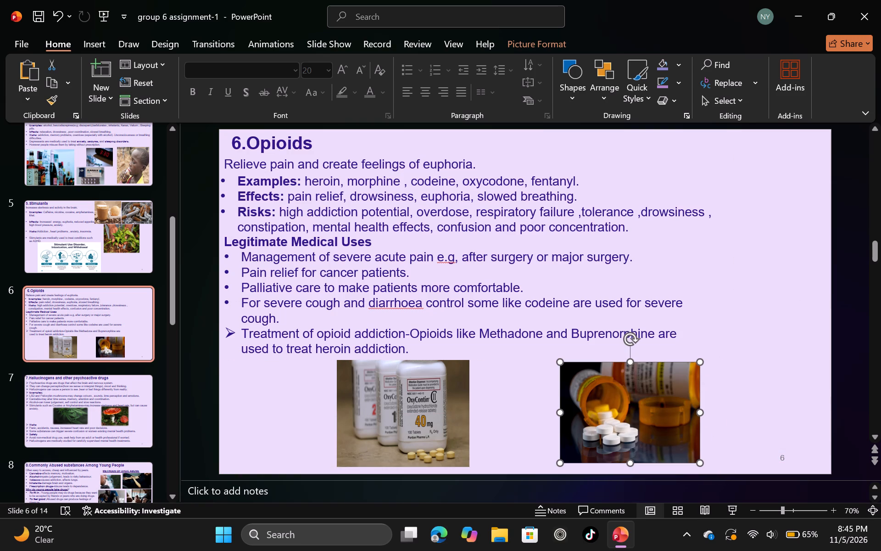
left_click(701, 411)
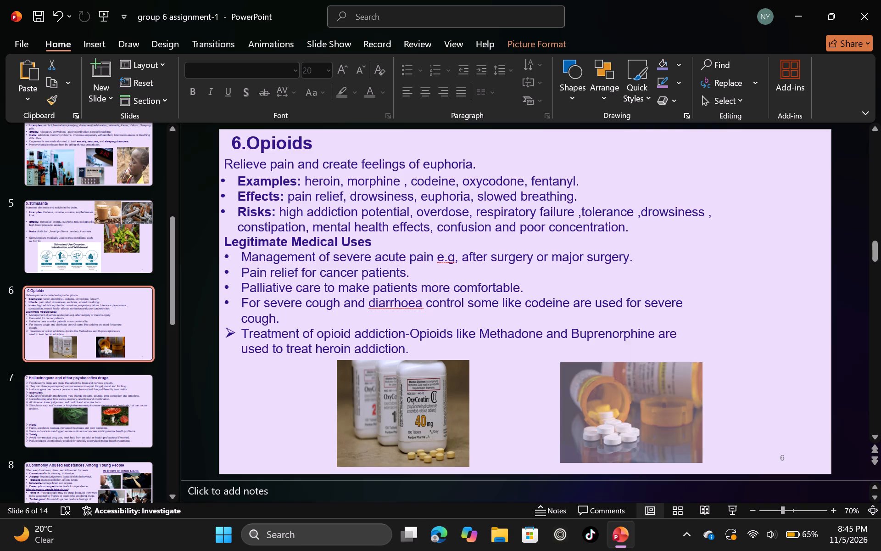
left_click(742, 397)
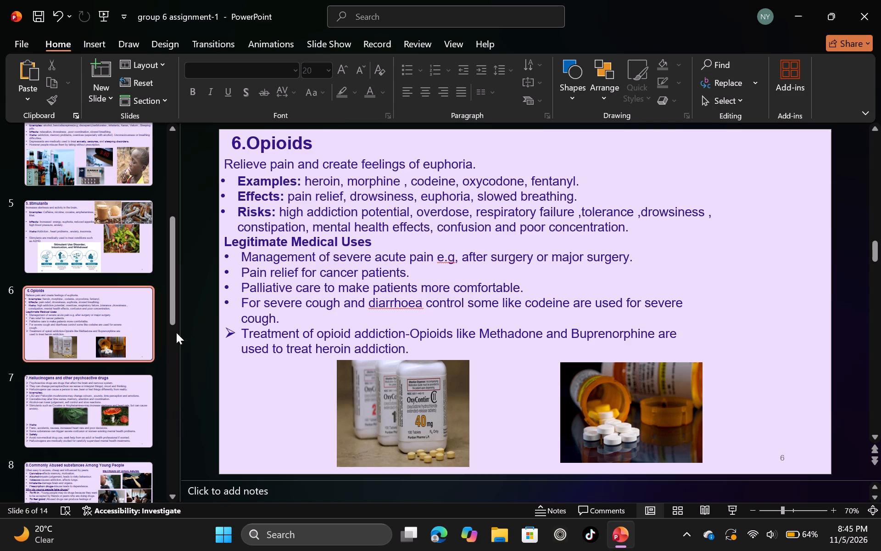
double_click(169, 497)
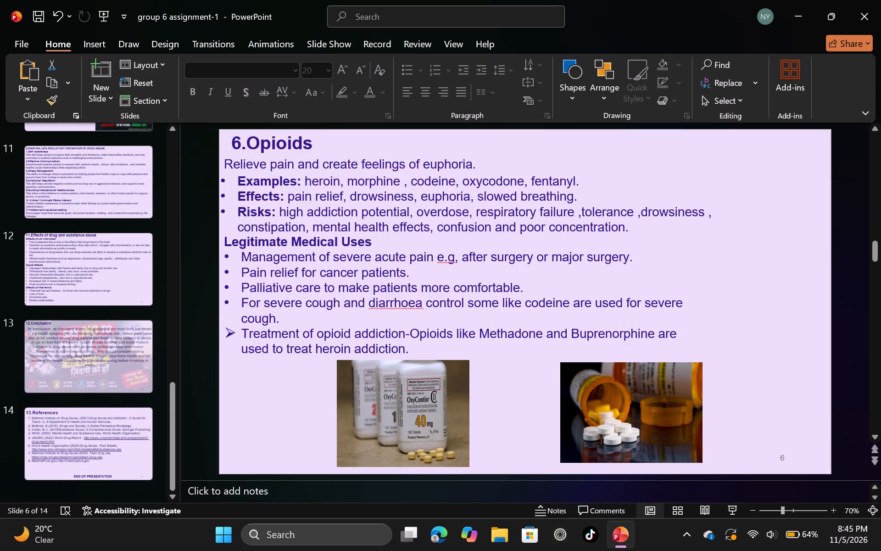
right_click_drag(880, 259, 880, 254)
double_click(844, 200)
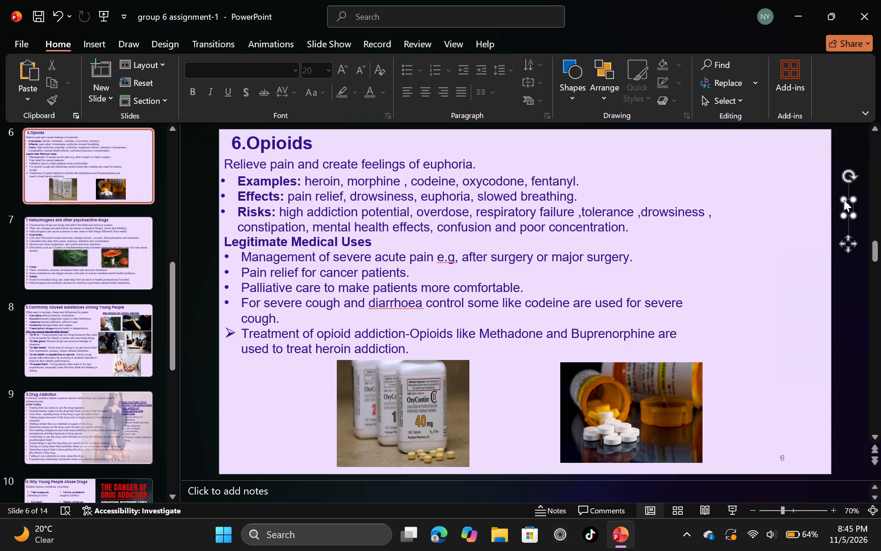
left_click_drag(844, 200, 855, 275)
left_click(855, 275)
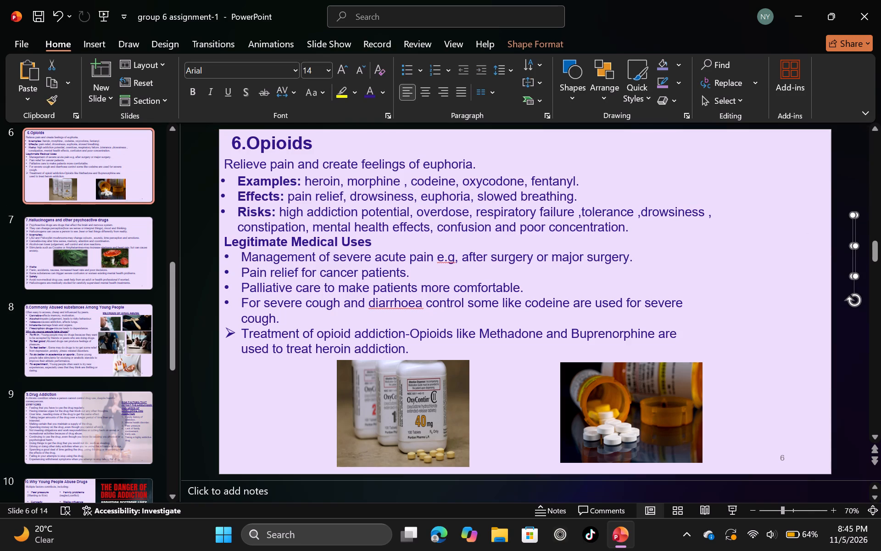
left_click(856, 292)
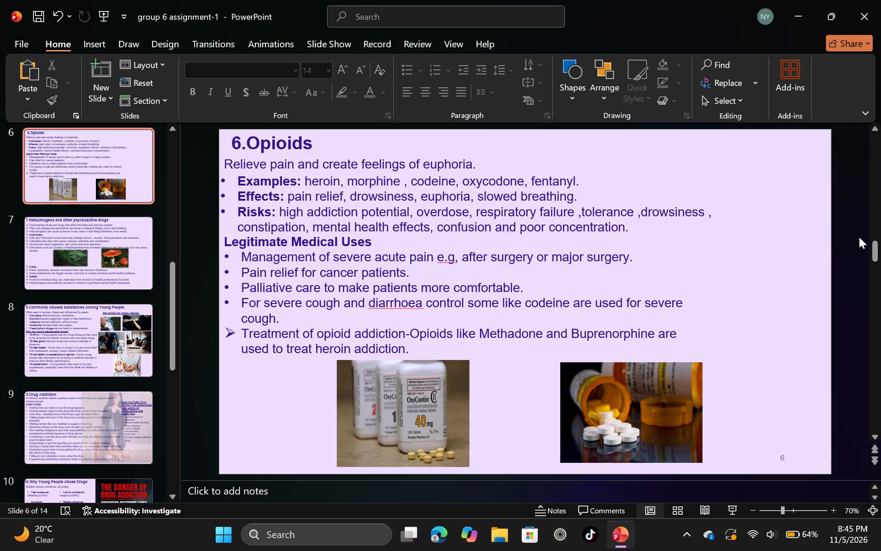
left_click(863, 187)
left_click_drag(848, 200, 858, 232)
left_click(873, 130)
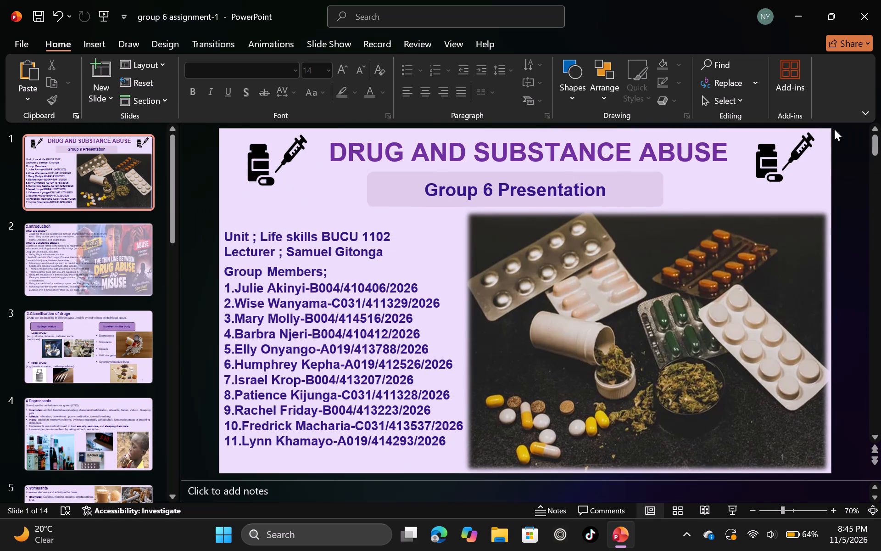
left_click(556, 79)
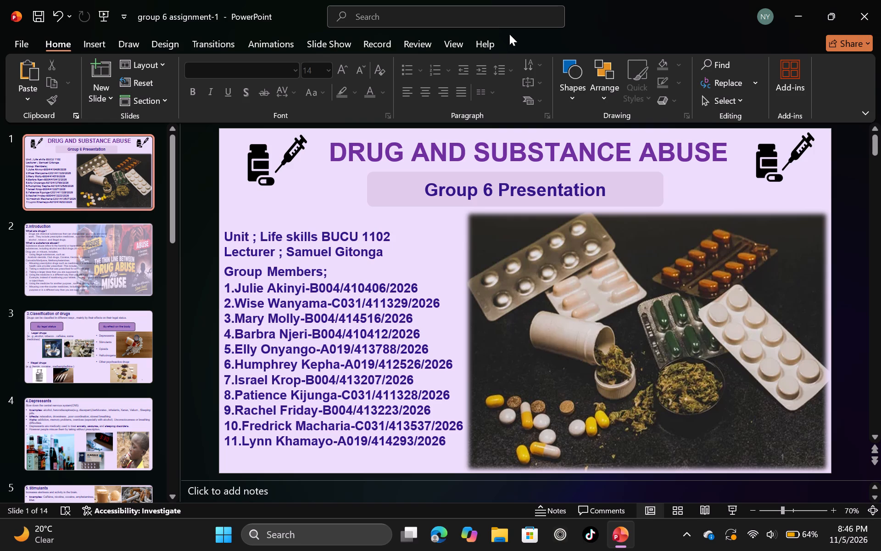
Open the presentation's file page and bring up the system's Bluetooth options.
left_click(18, 40)
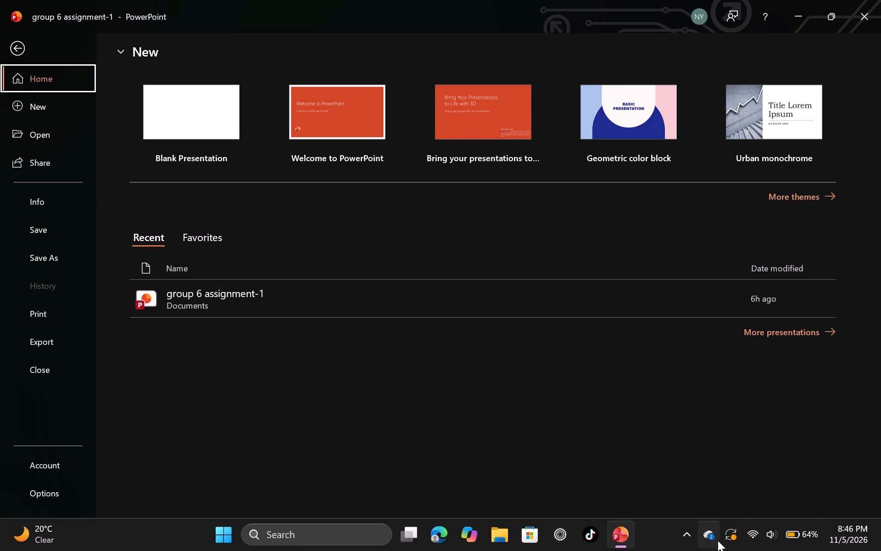
left_click(692, 535)
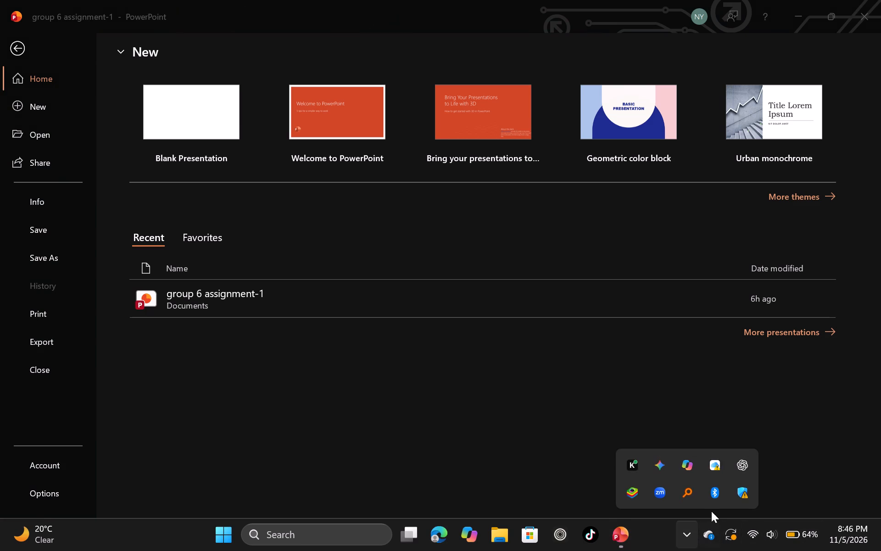
left_click(715, 492)
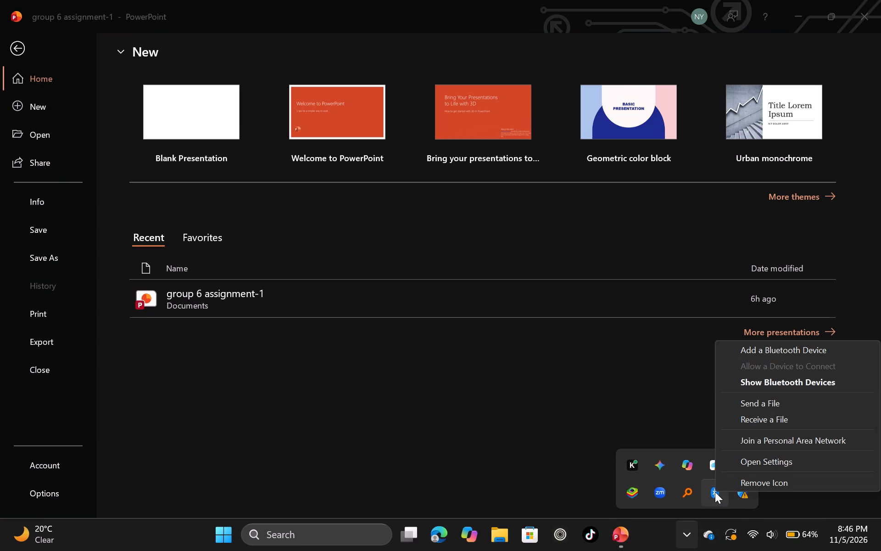
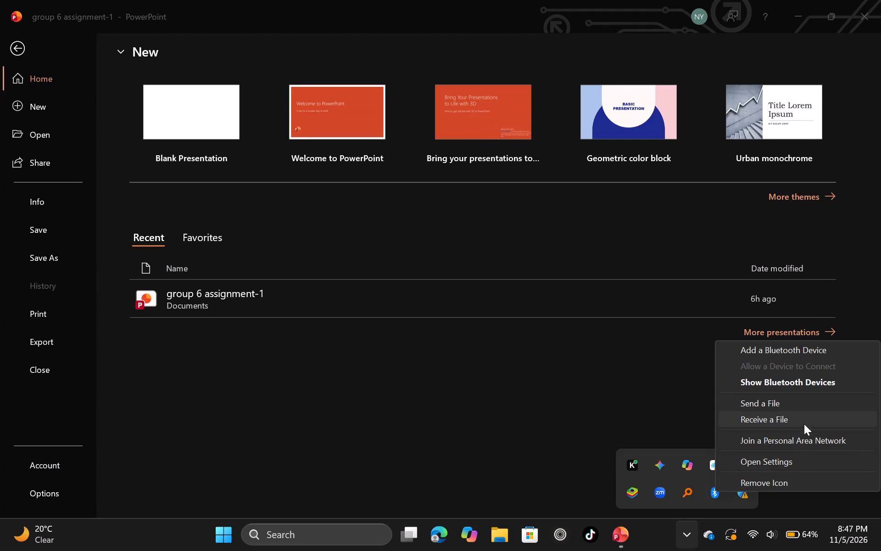
Start sending a file over Bluetooth, opening the choice of receiving device.
left_click(793, 402)
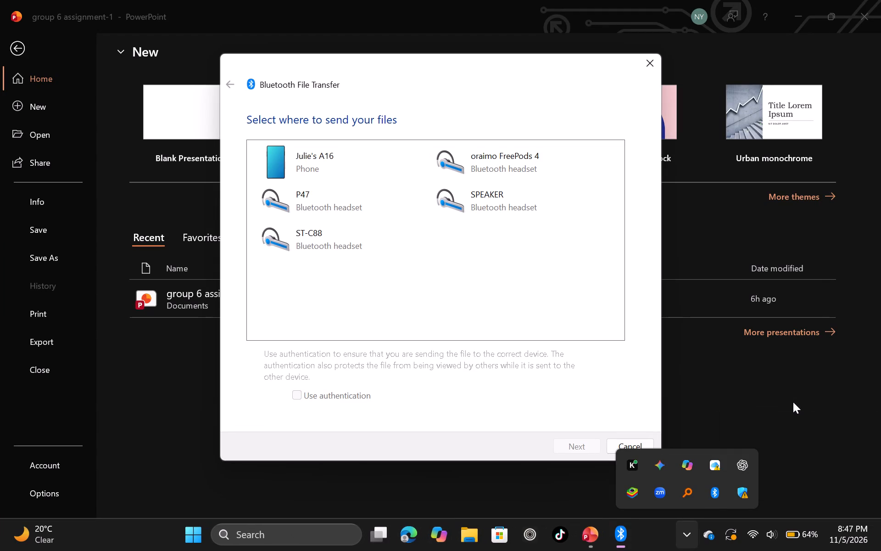
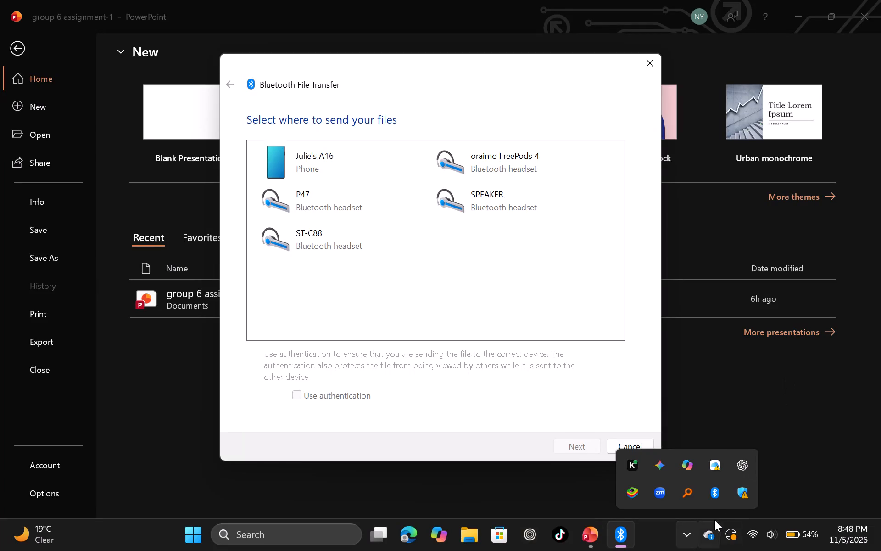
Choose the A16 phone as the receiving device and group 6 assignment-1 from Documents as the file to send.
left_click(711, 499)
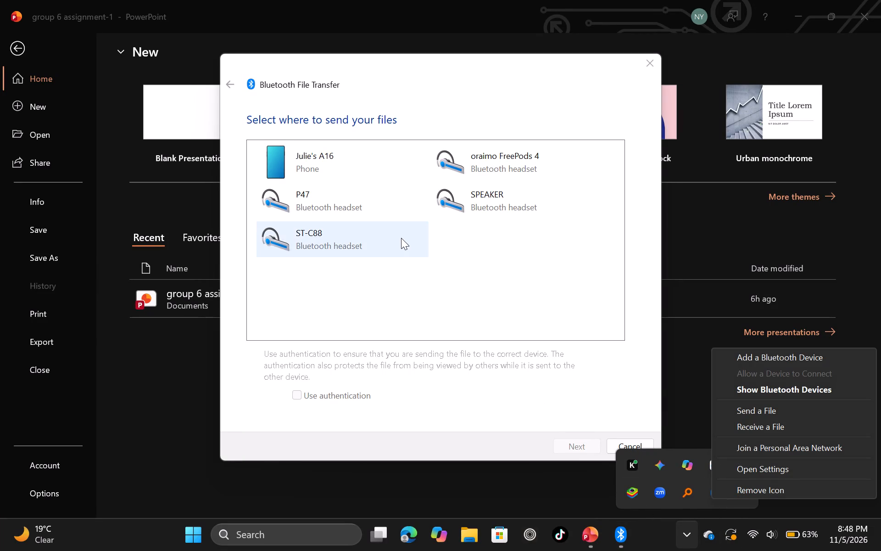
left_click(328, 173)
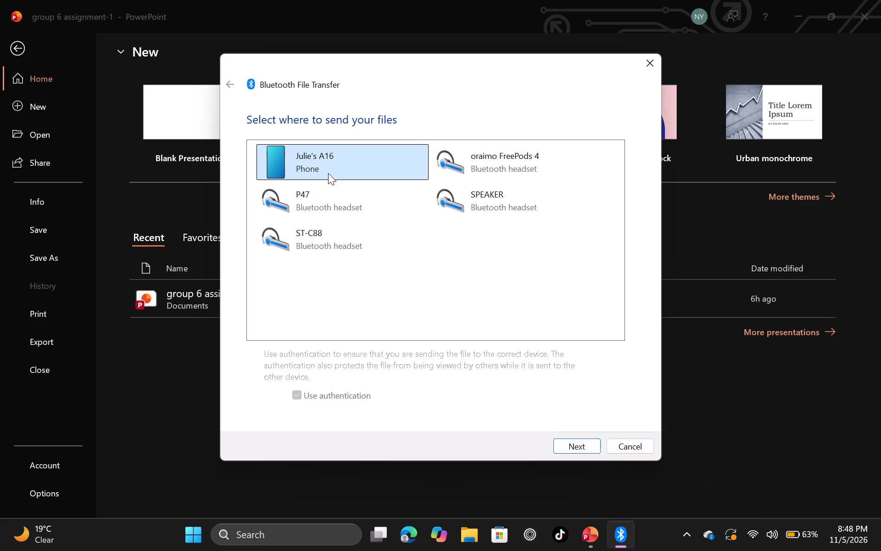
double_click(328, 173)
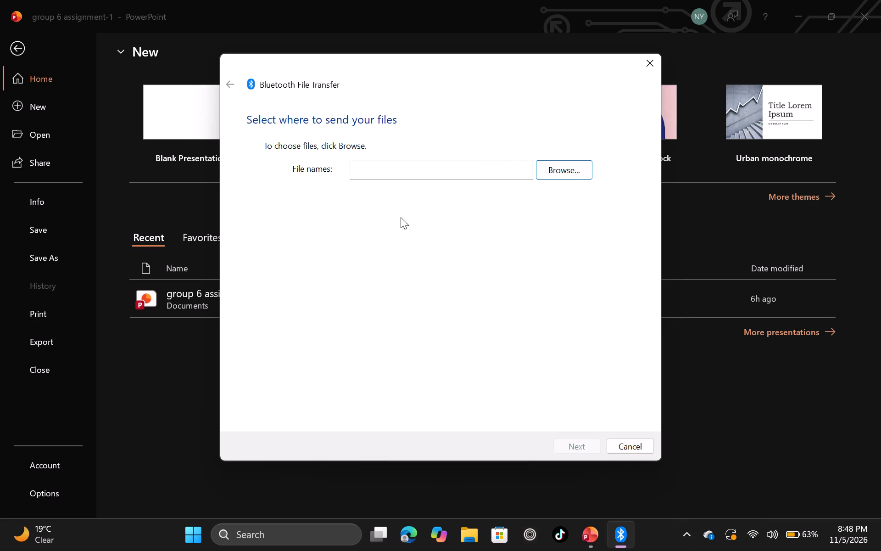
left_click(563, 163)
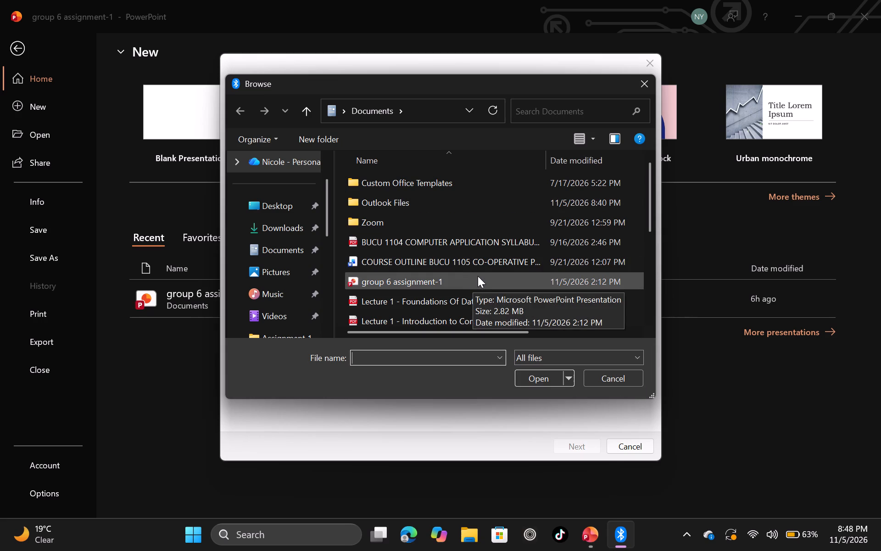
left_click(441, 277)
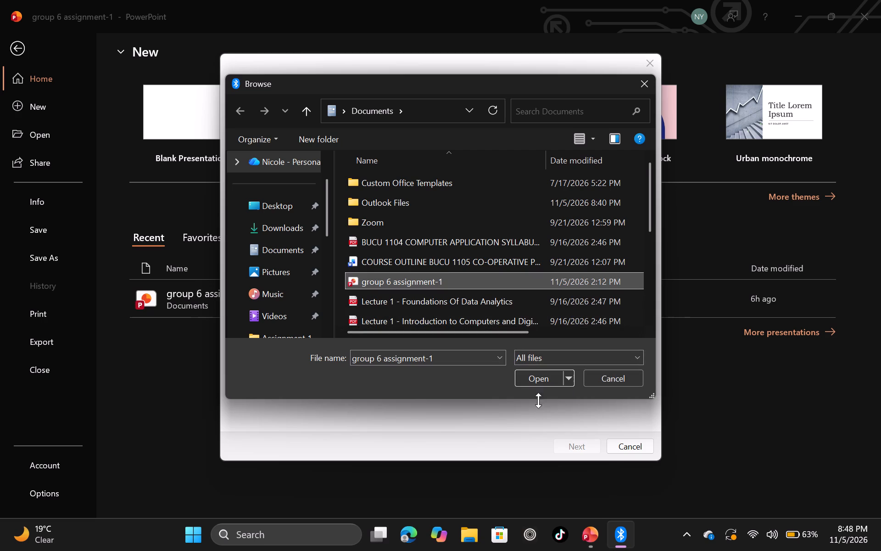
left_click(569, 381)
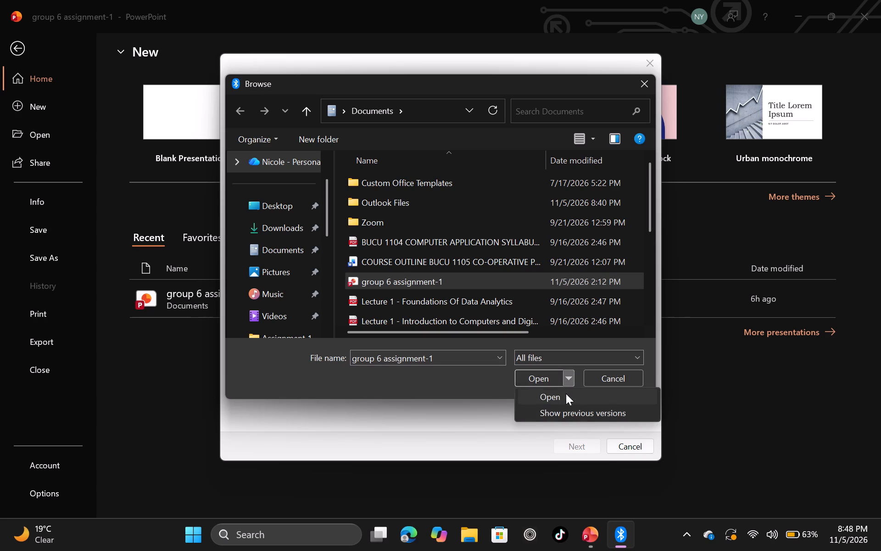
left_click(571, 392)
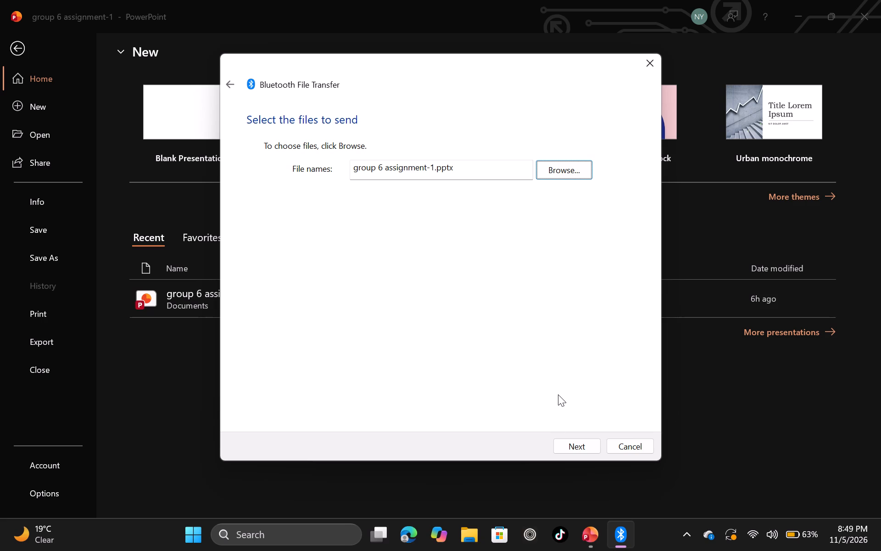
Restart the Bluetooth file transfer by running fsquirt, choose to send files, and set the A16 phone as the receiving device.
key("super+r")
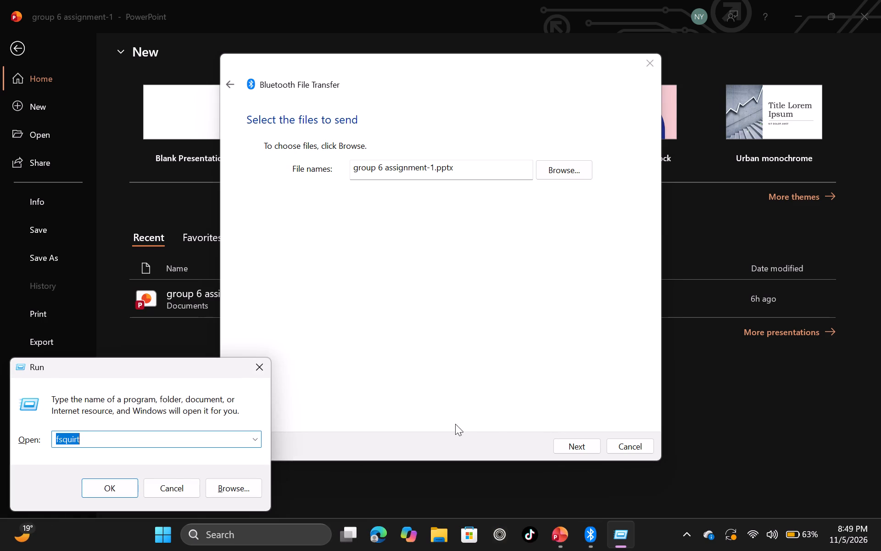
left_click(103, 489)
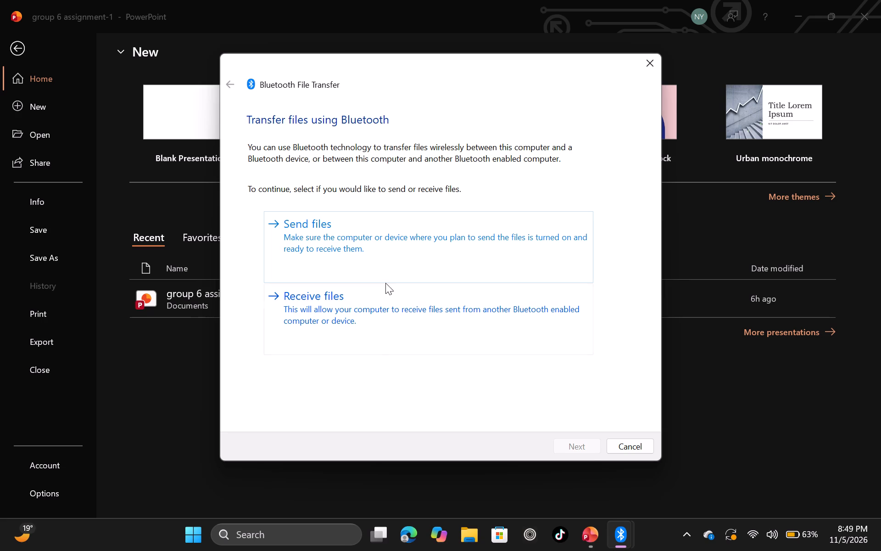
left_click(379, 271)
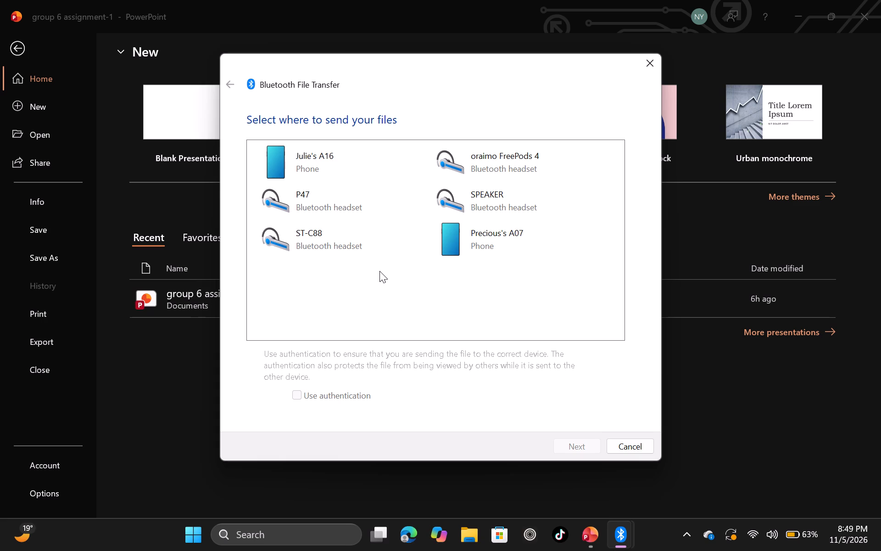
left_click(291, 164)
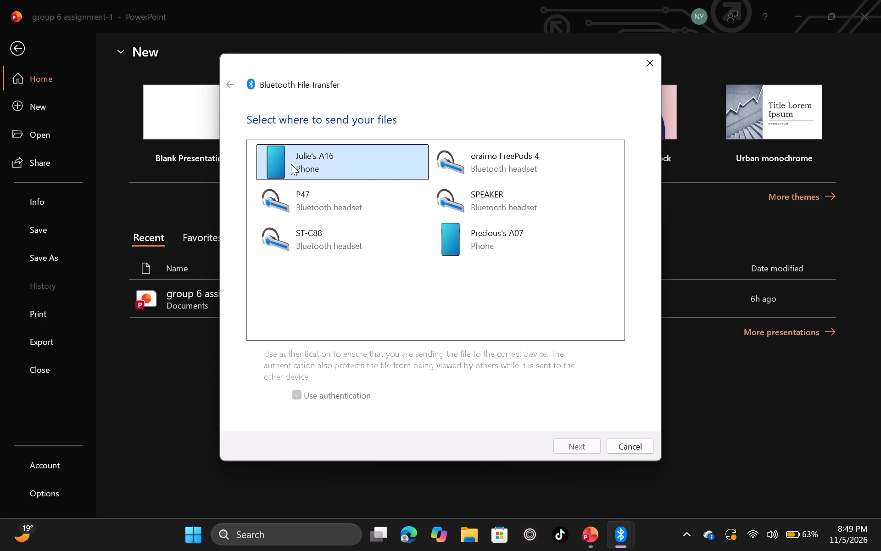
left_click(291, 164)
left_click(574, 444)
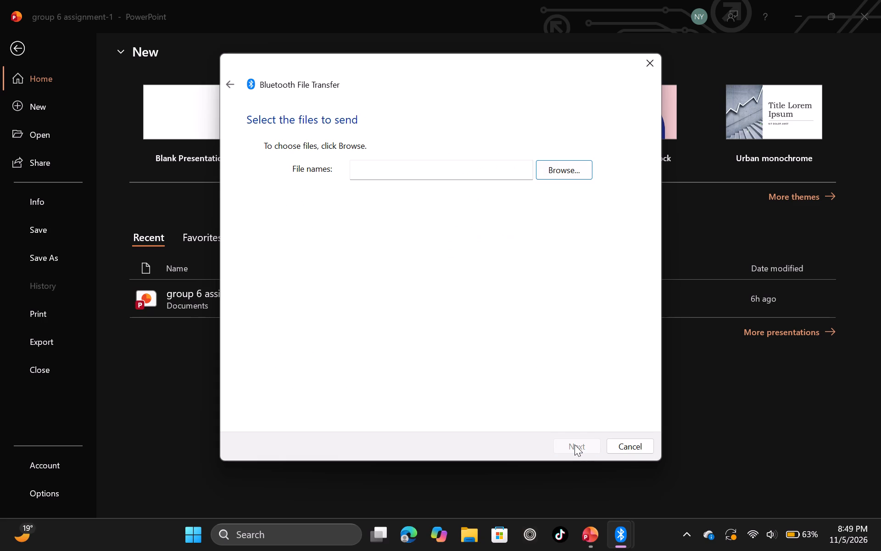
Pick group 6 assignment-1 from Documents as the file and start sending it to the phone.
left_click(568, 168)
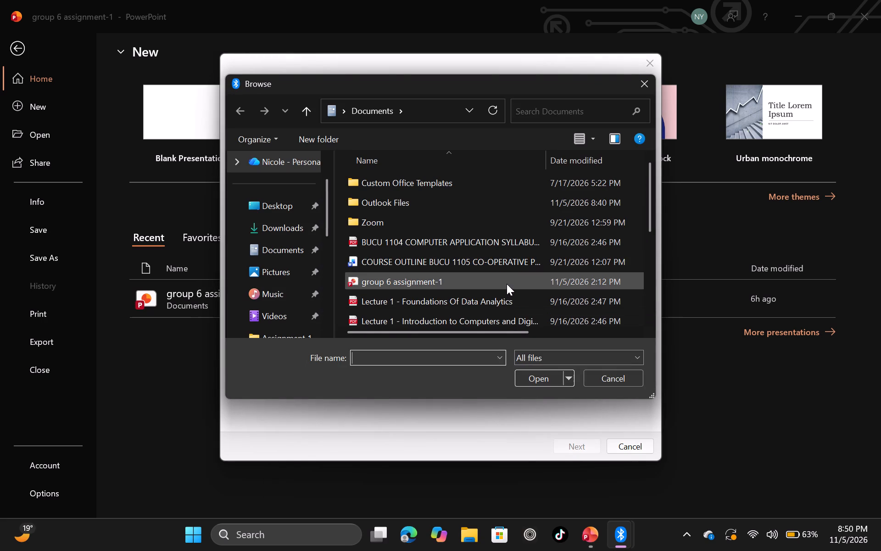
left_click(507, 284)
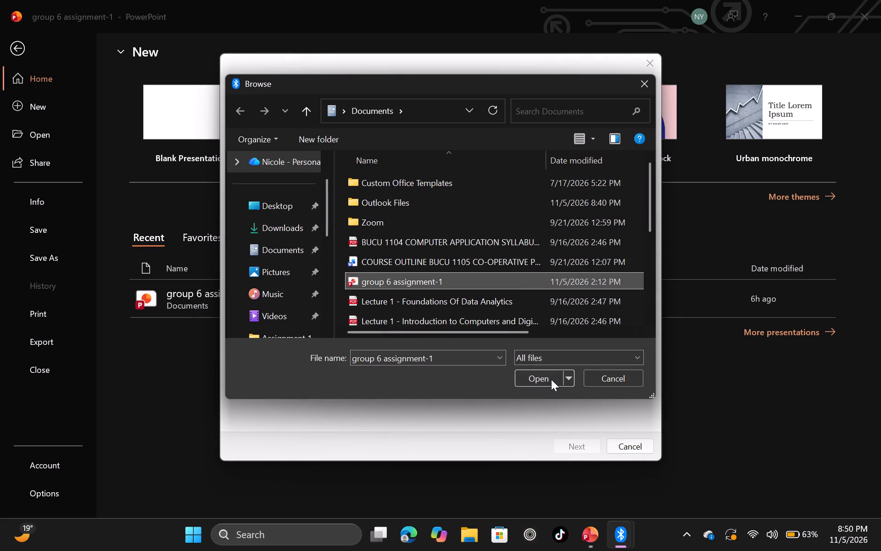
left_click(551, 378)
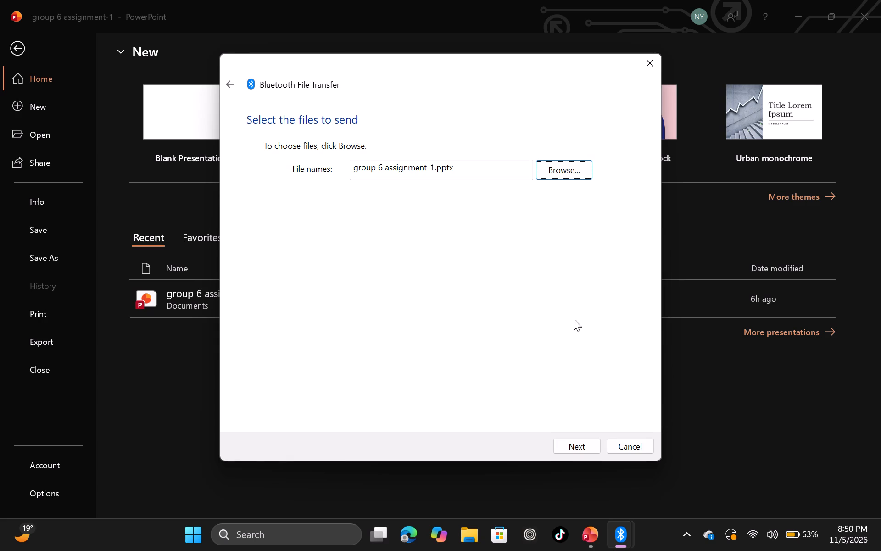
left_click(579, 443)
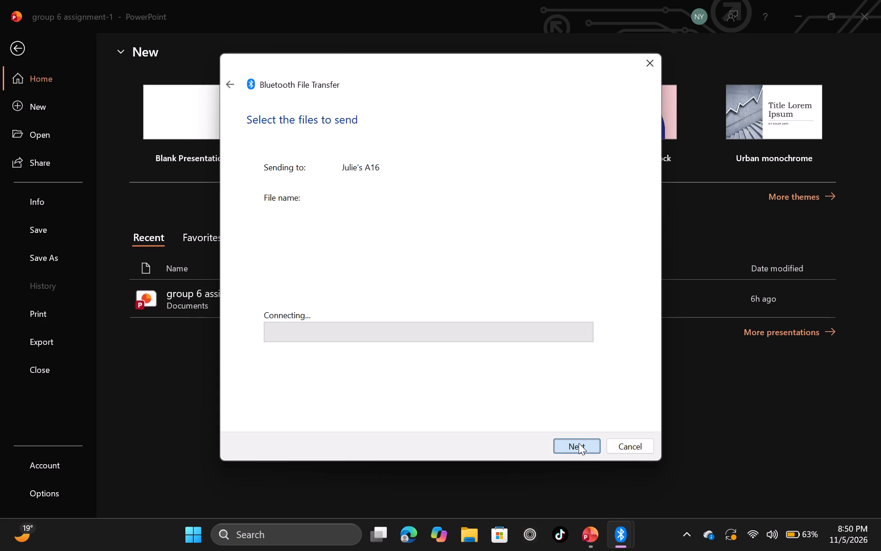
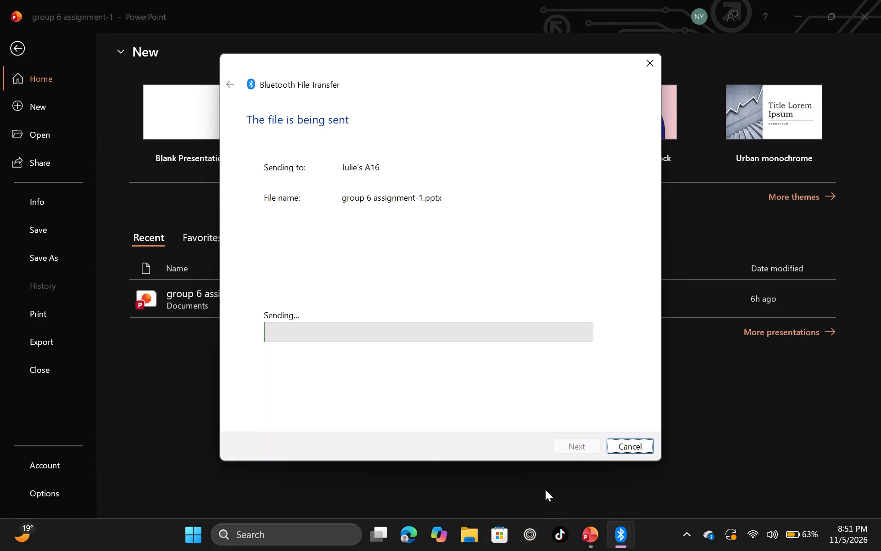
Check on the file transfer to the A16 phone and close both open Bluetooth File Transfer windows.
left_click(625, 537)
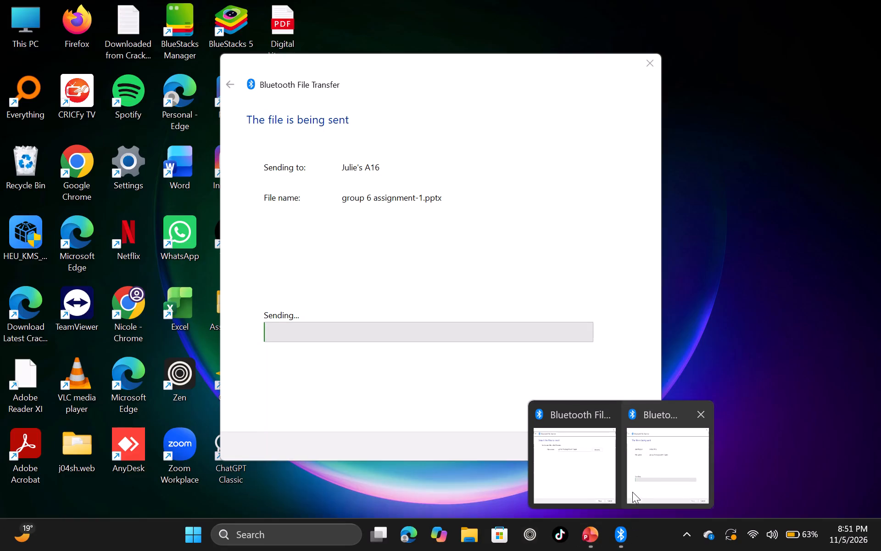
left_click(616, 531)
triple_click(616, 531)
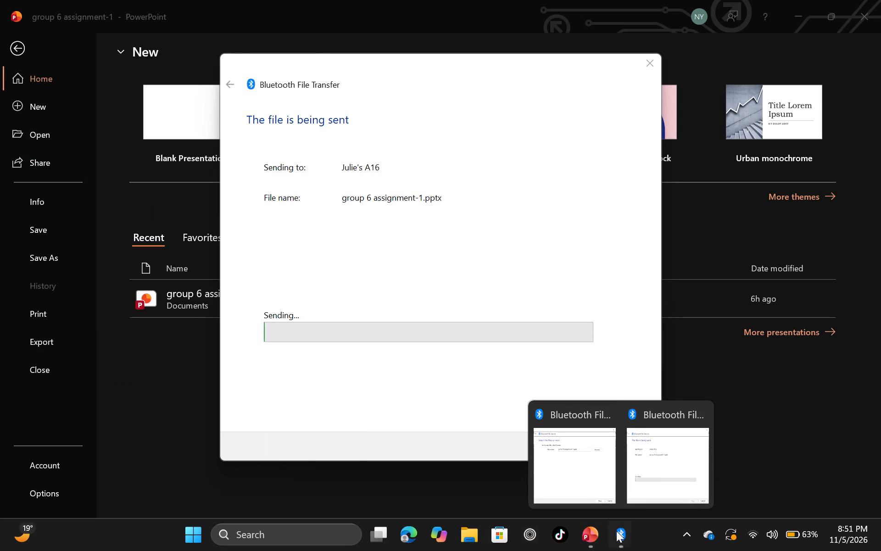
left_click(616, 531)
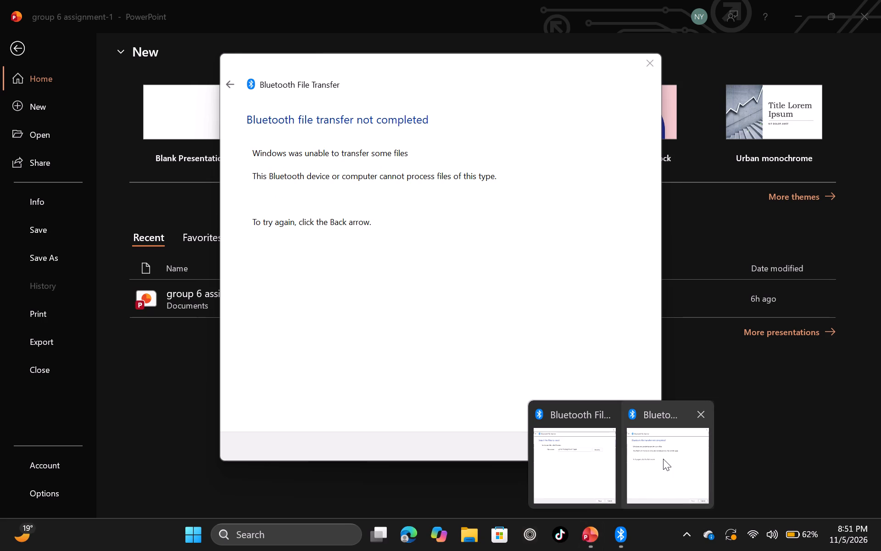
left_click(698, 418)
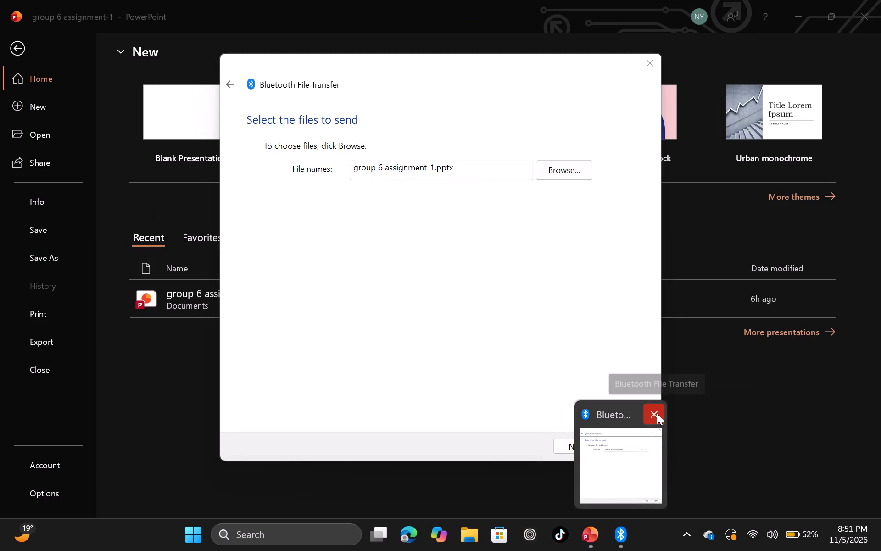
left_click(657, 413)
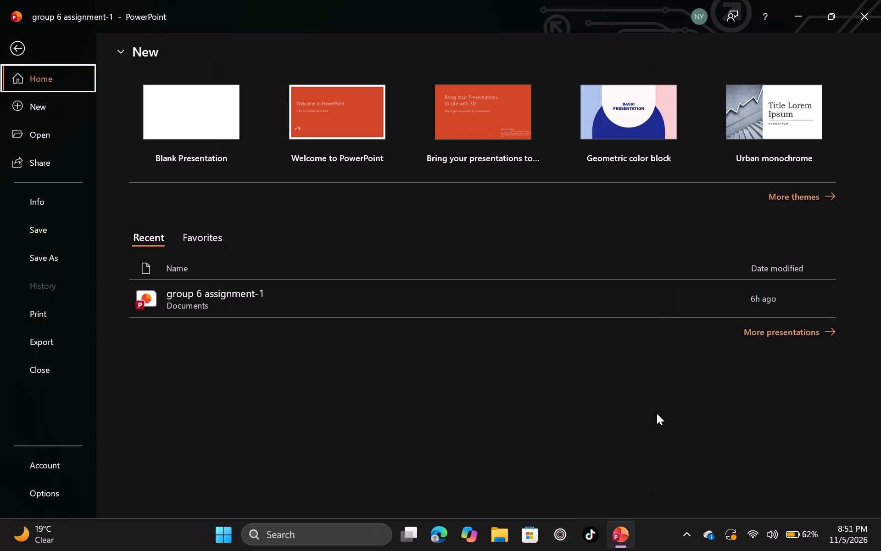
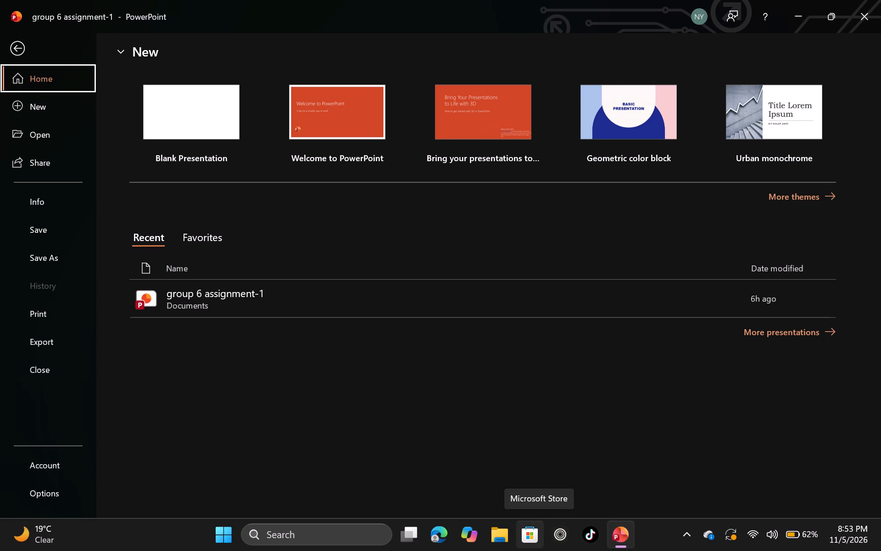
Turn Bluetooth off and back on, and try to connect to the paired A16 phone.
left_click(769, 532)
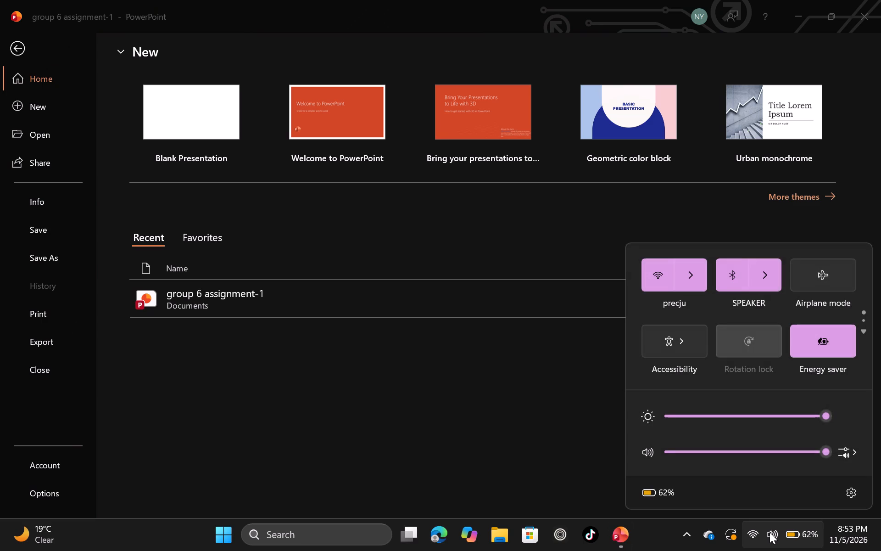
left_click(761, 276)
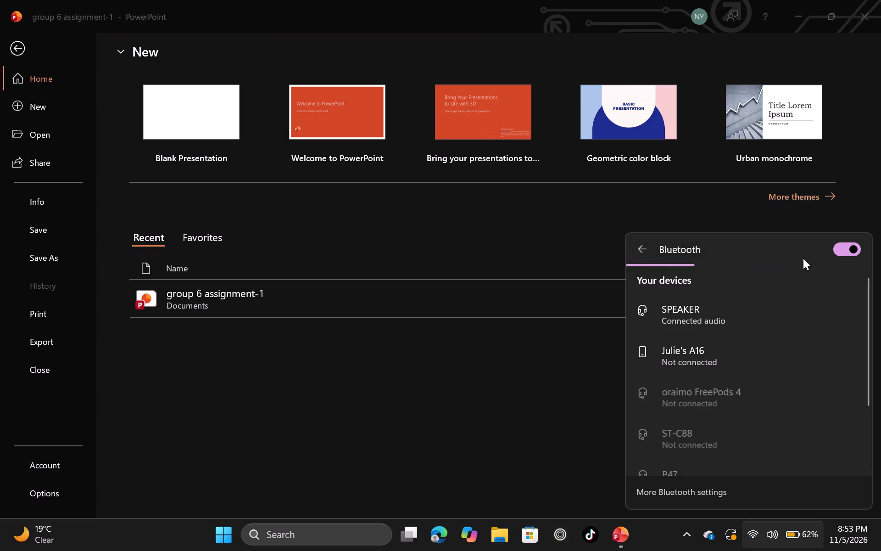
left_click(842, 246)
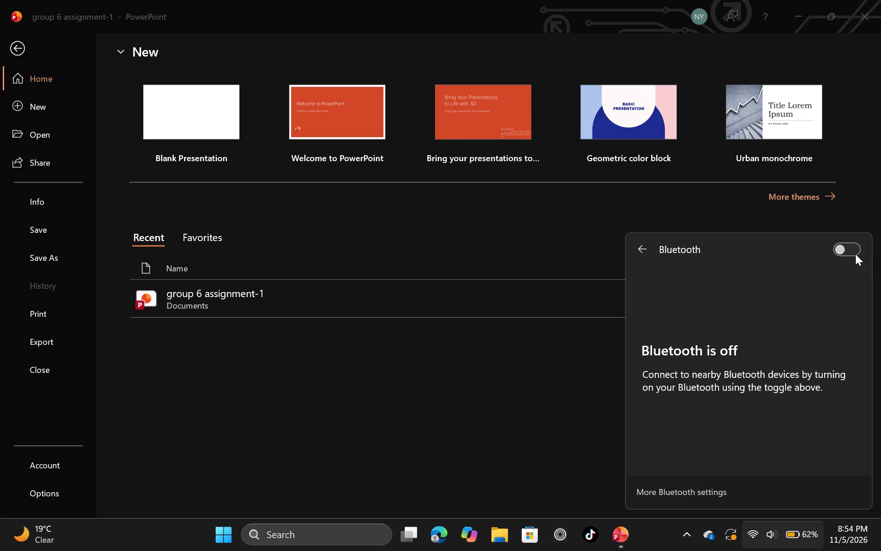
left_click(856, 247)
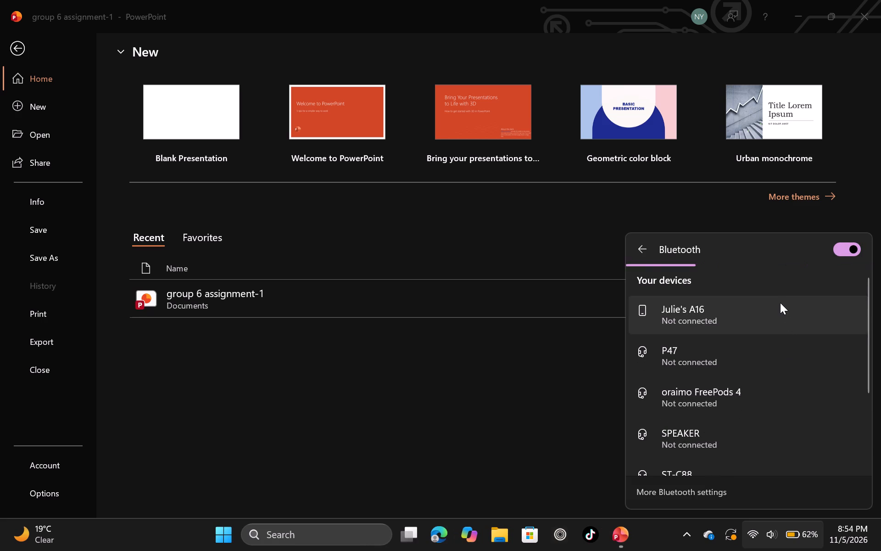
left_click(780, 304)
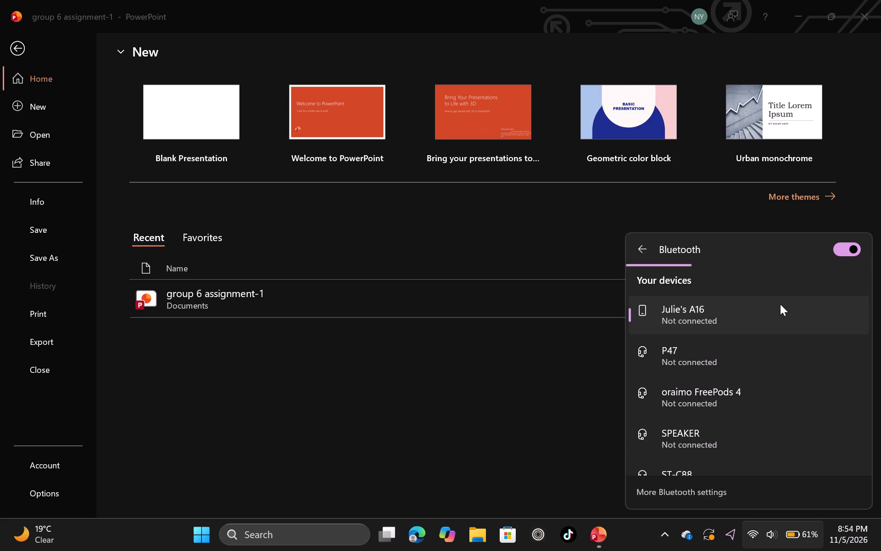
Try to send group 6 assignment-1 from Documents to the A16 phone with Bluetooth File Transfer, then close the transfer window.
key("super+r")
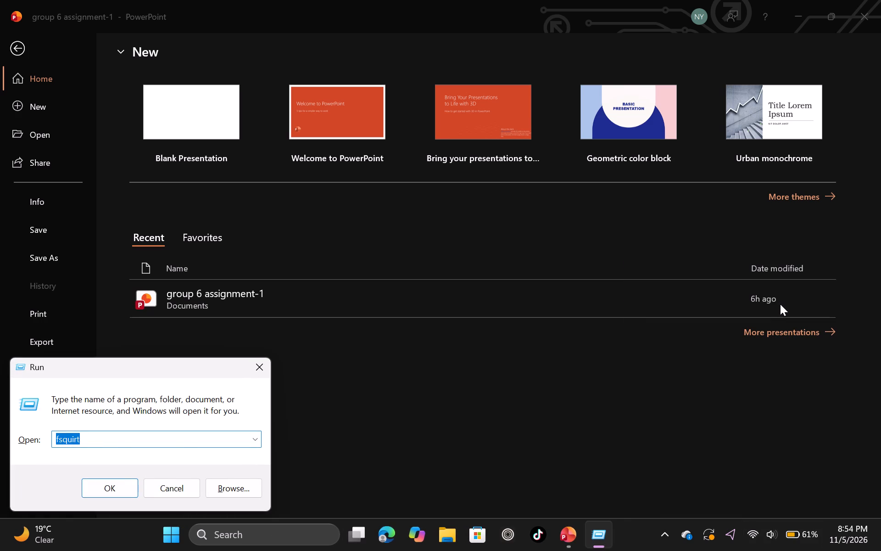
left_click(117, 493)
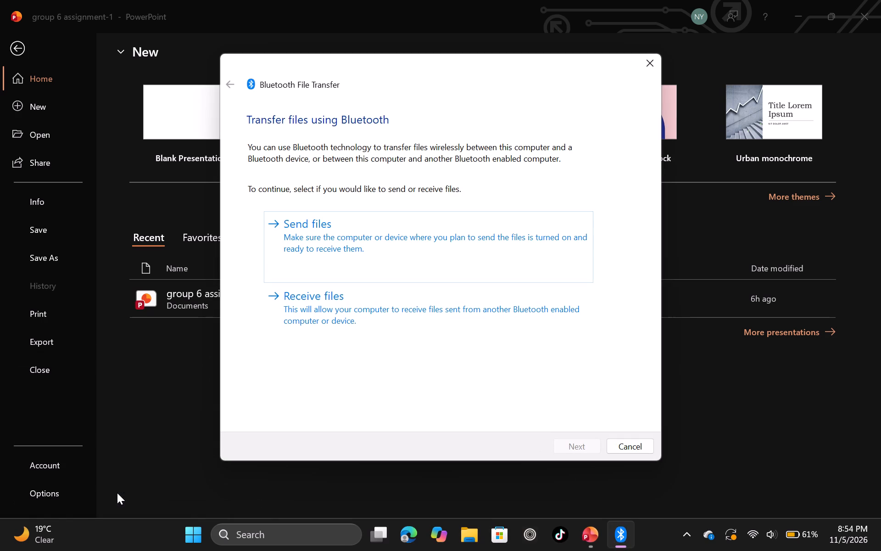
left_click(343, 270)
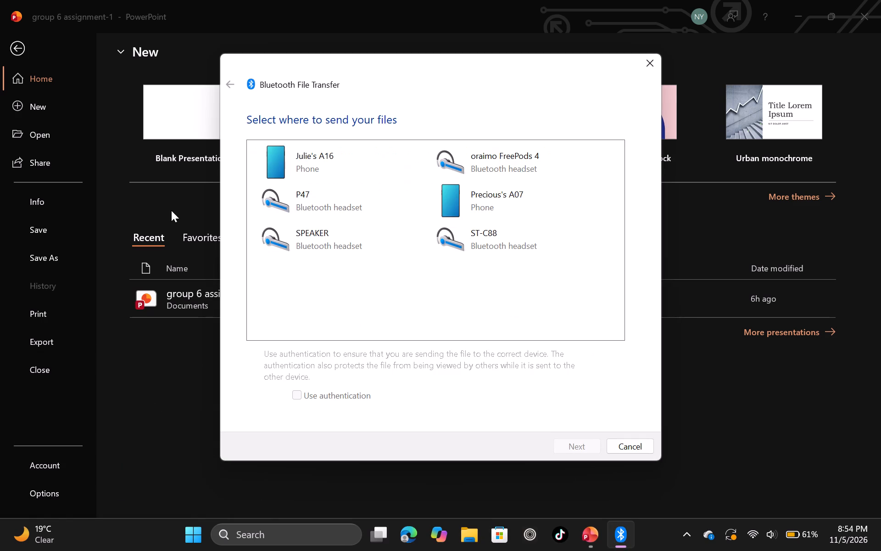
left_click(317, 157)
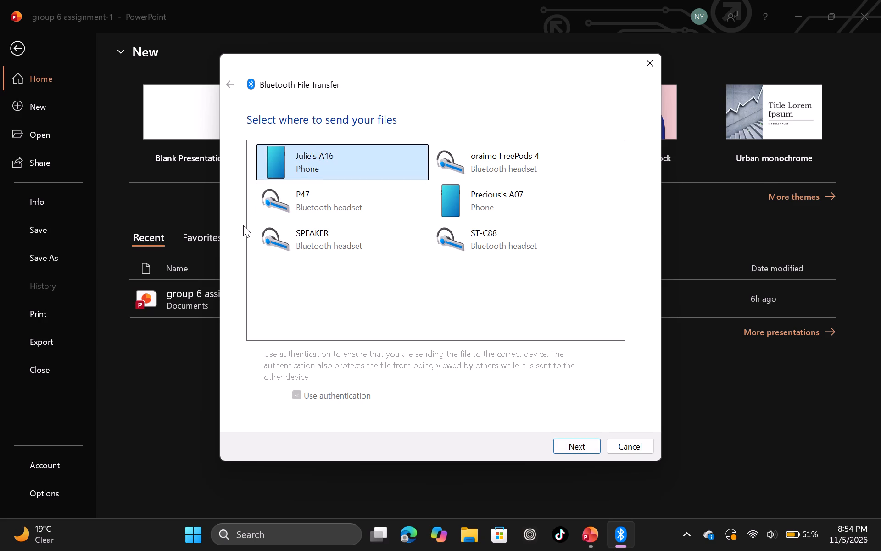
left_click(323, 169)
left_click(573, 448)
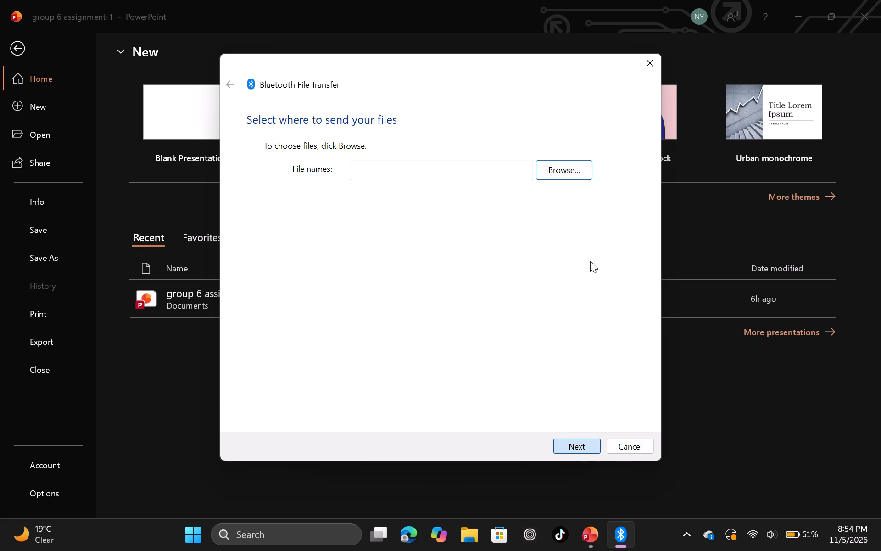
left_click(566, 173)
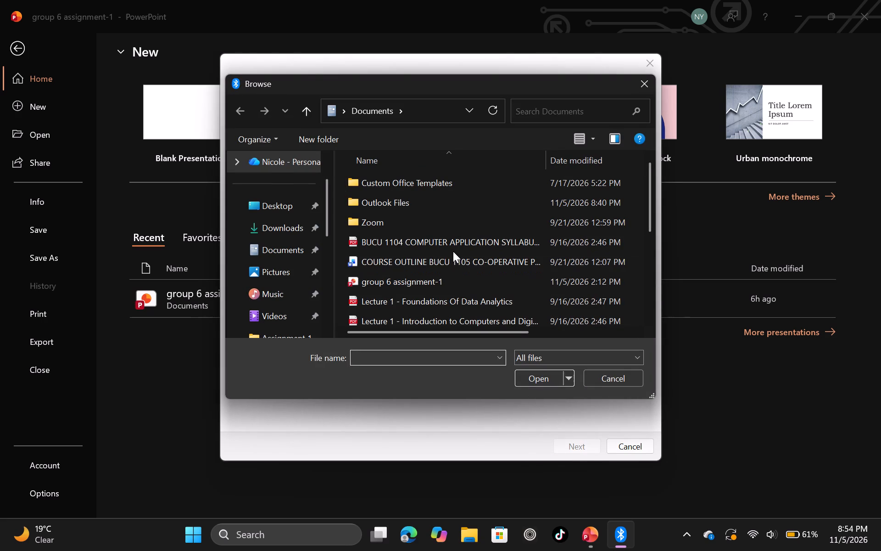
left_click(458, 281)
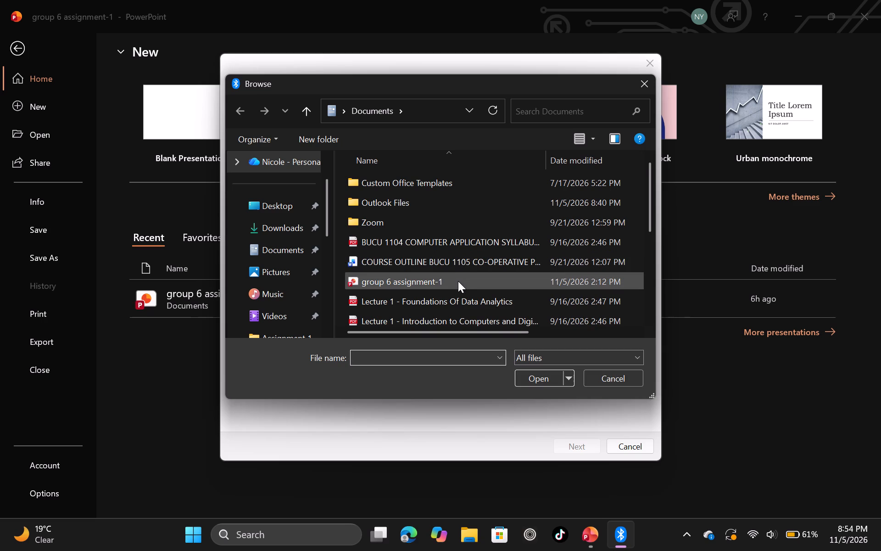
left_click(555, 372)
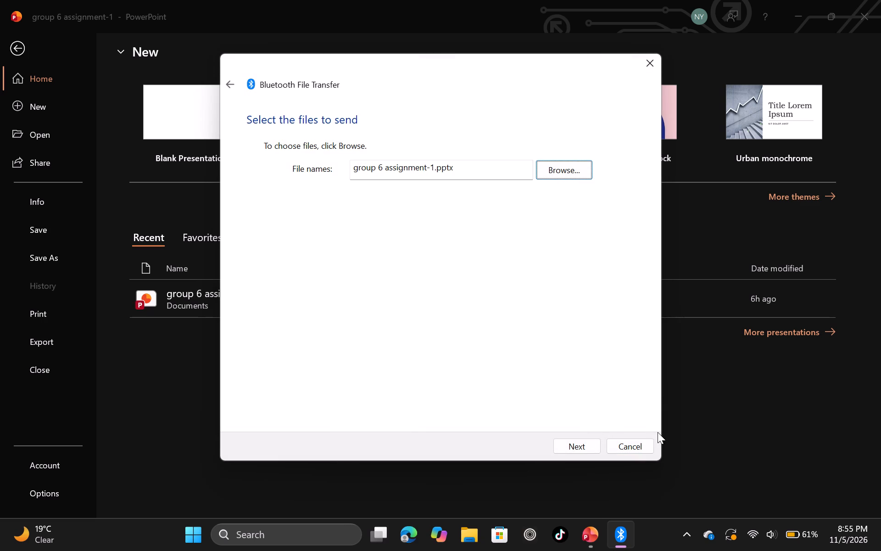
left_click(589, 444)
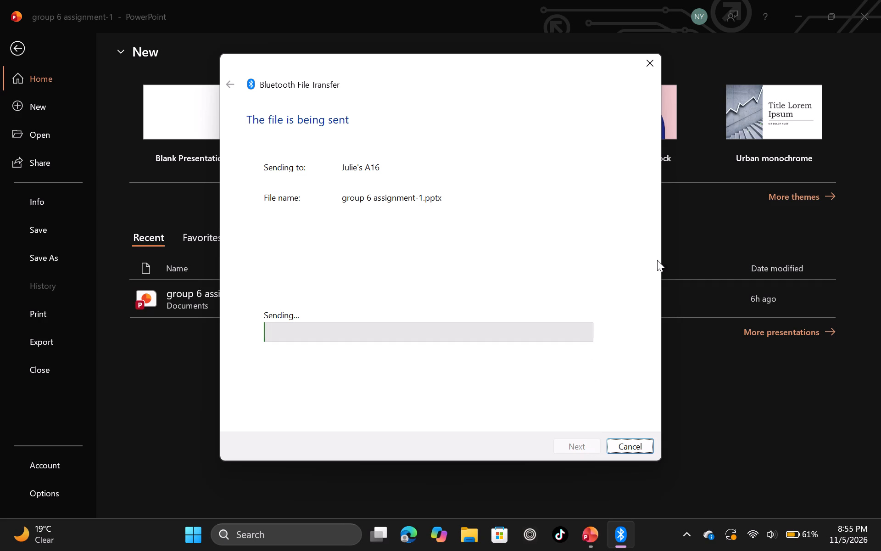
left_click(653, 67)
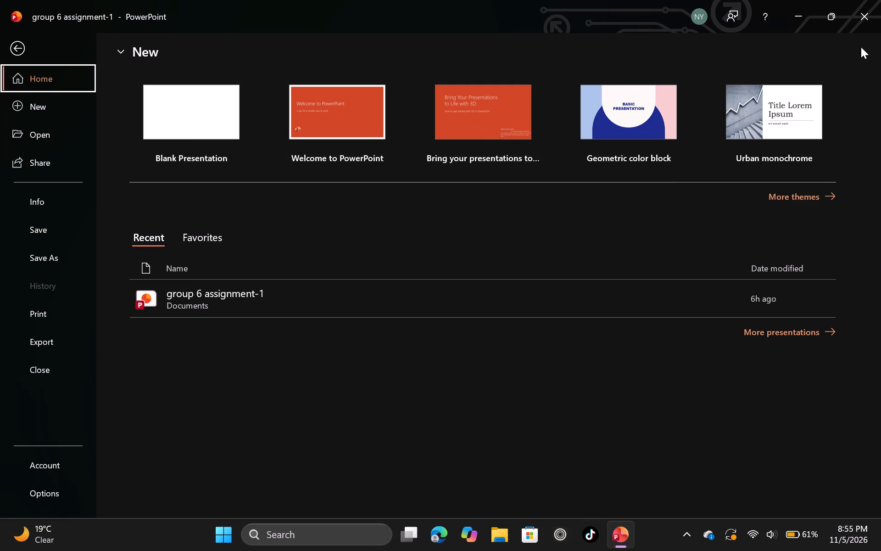
Close the group 6 assignment-1 presentation, saving its changes to the Documents folder.
left_click(867, 10)
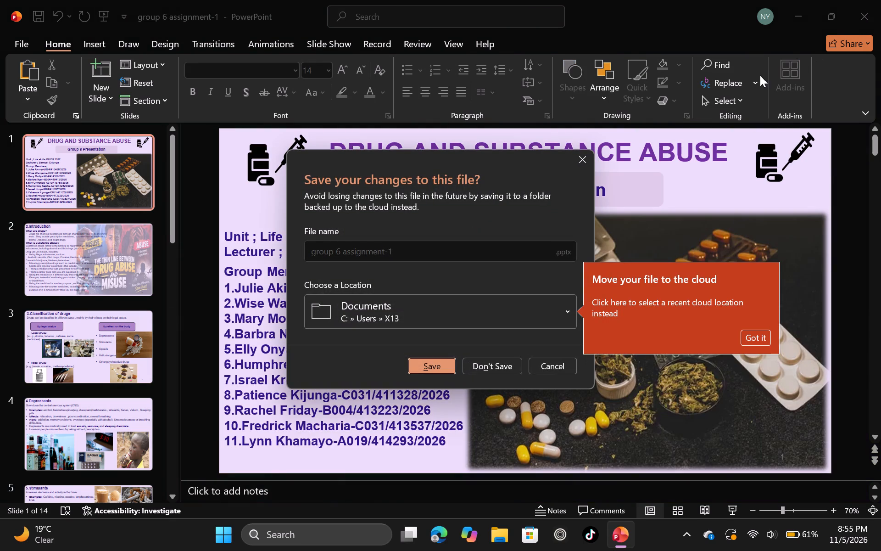
left_click(445, 362)
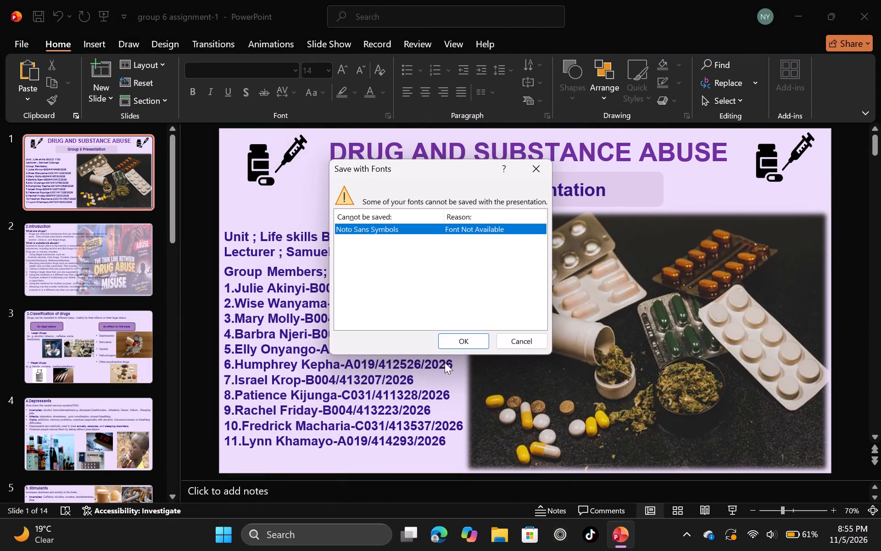
Finish saving the group 6 assignment-1 presentation to Documents, dismissing the font warnings, and close it.
left_click(453, 346)
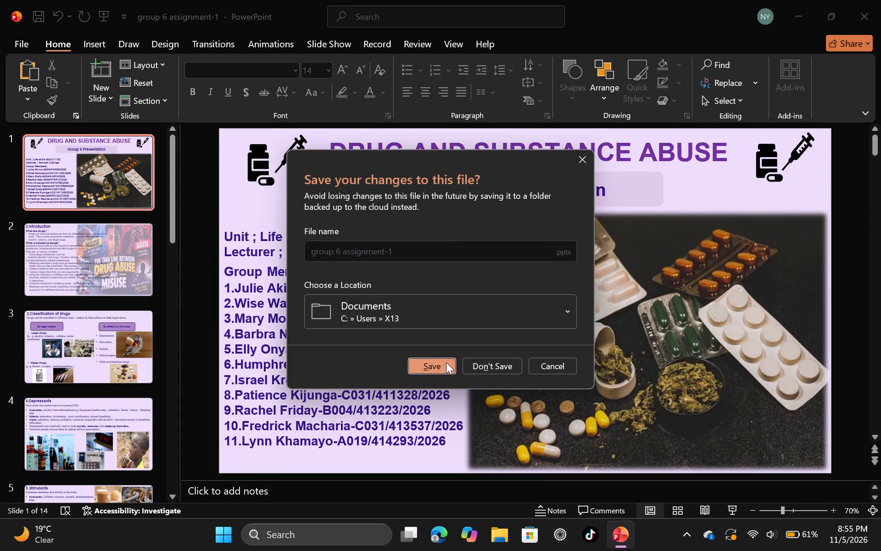
left_click(439, 366)
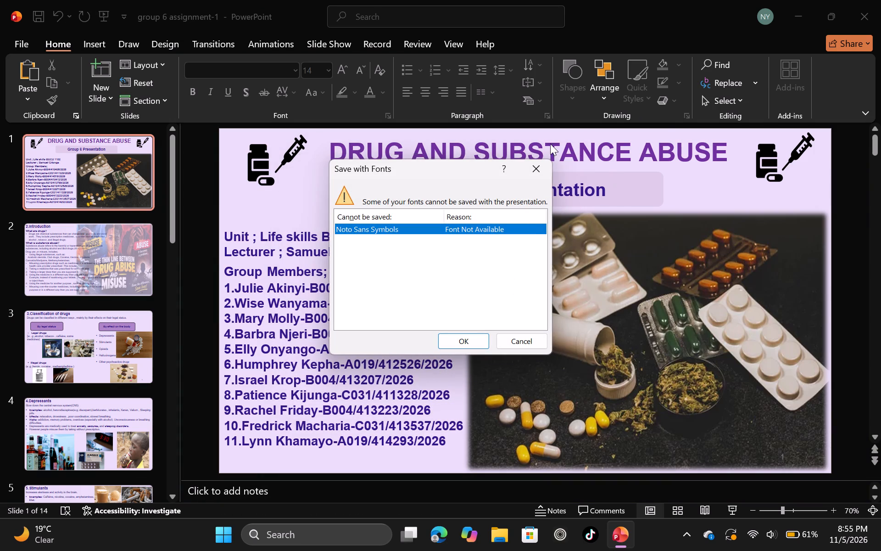
left_click(529, 173)
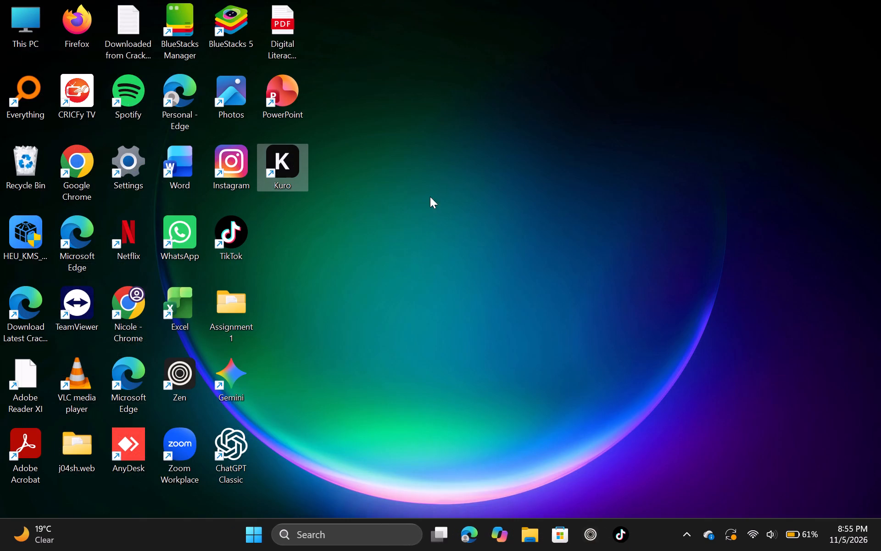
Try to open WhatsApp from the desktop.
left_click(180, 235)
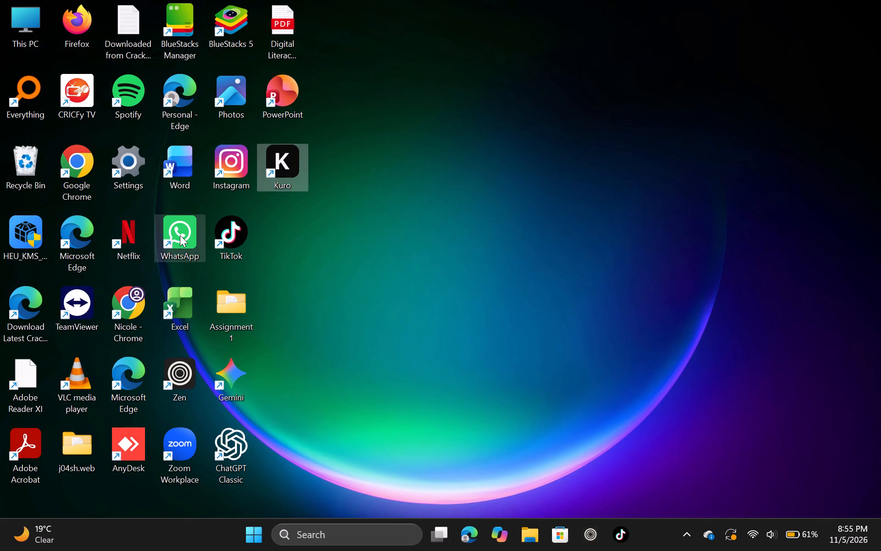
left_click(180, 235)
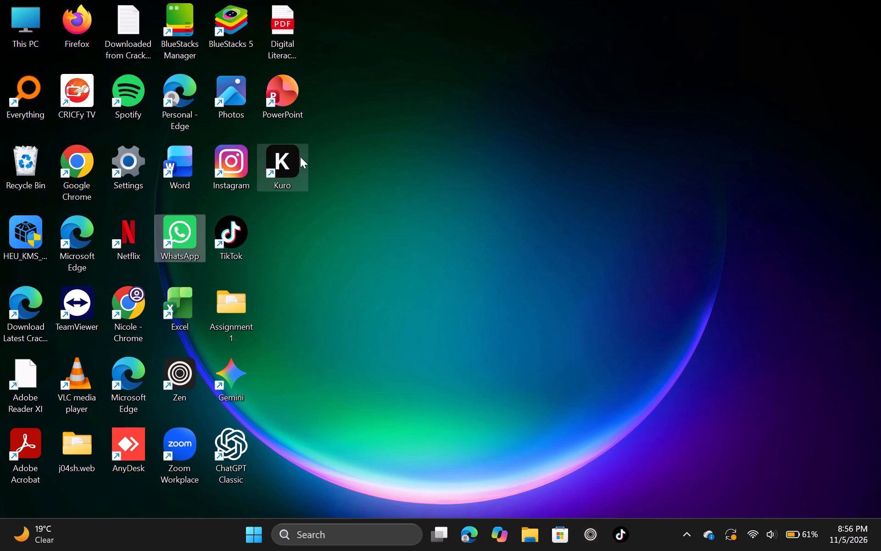
Start PowerPoint and reopen the recent group 6 assignment-1 presentation from Documents.
double_click(299, 101)
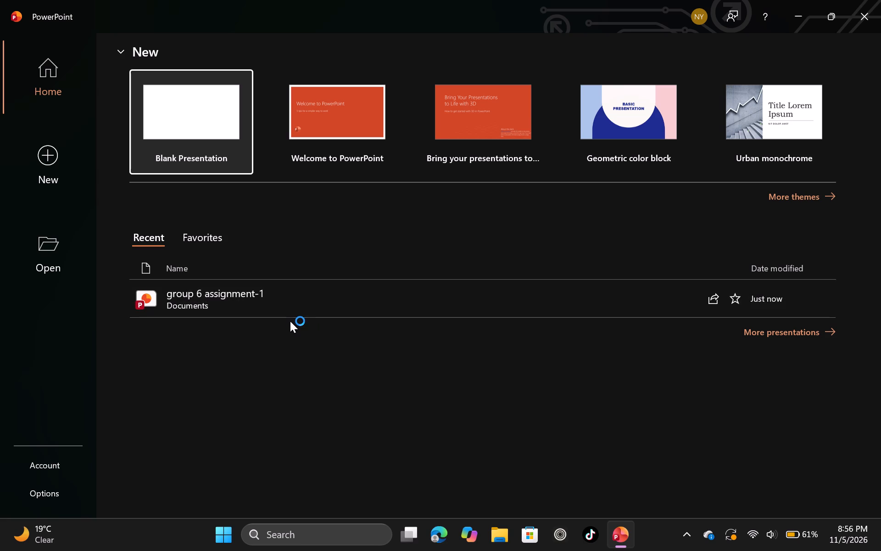
double_click(291, 303)
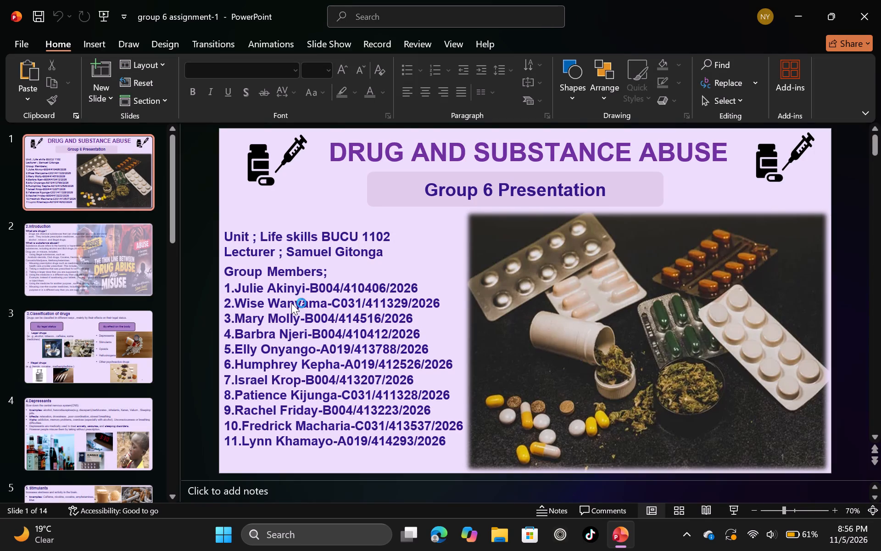